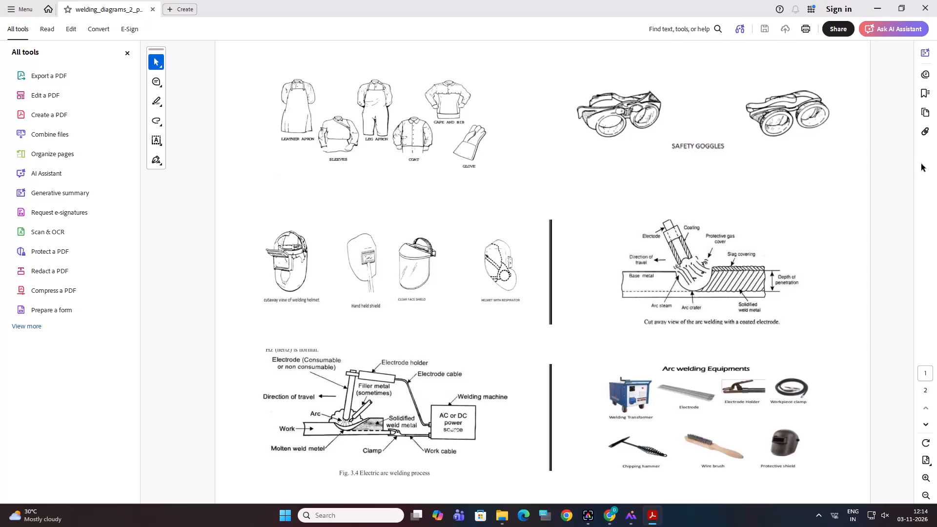
In the print settings for the welding diagrams PDF, set 2 copies and turn off printing on both sides of the paper.
left_click(765, 31)
left_click(799, 27)
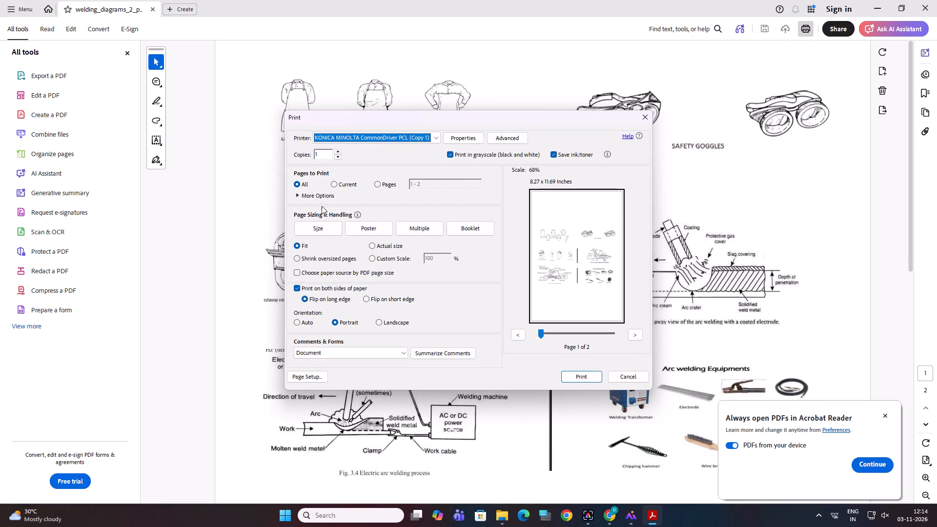
left_click(318, 155)
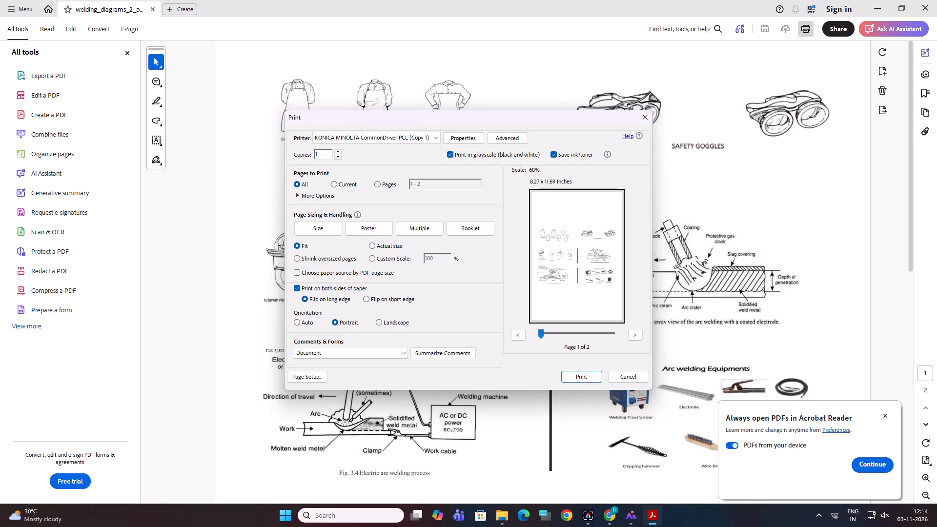
key("BackSpace")
key("2")
scroll(340, 291, "down", 1)
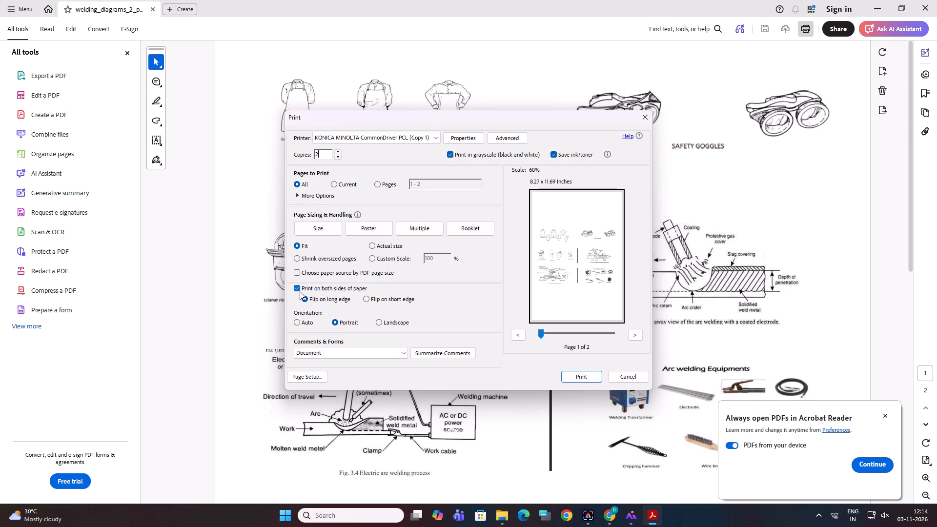
left_click(296, 286)
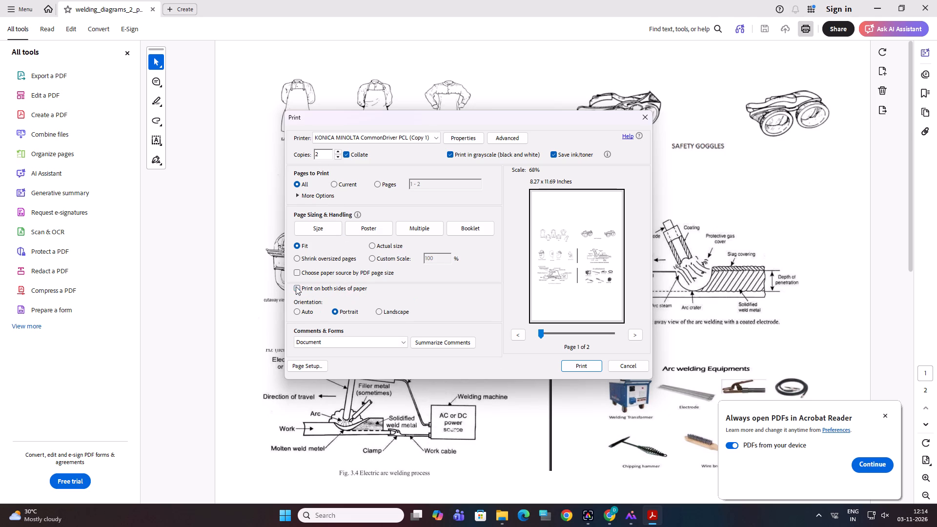
Set the number of copies to 3 and print all pages of the document.
left_click(322, 155)
key("BackSpace")
key("3")
scroll(325, 299, "down", 2)
left_click(580, 369)
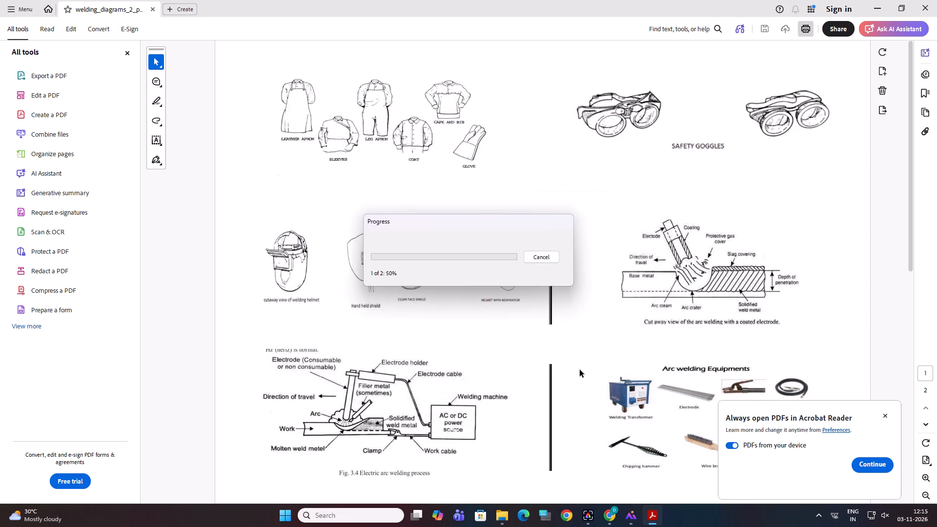
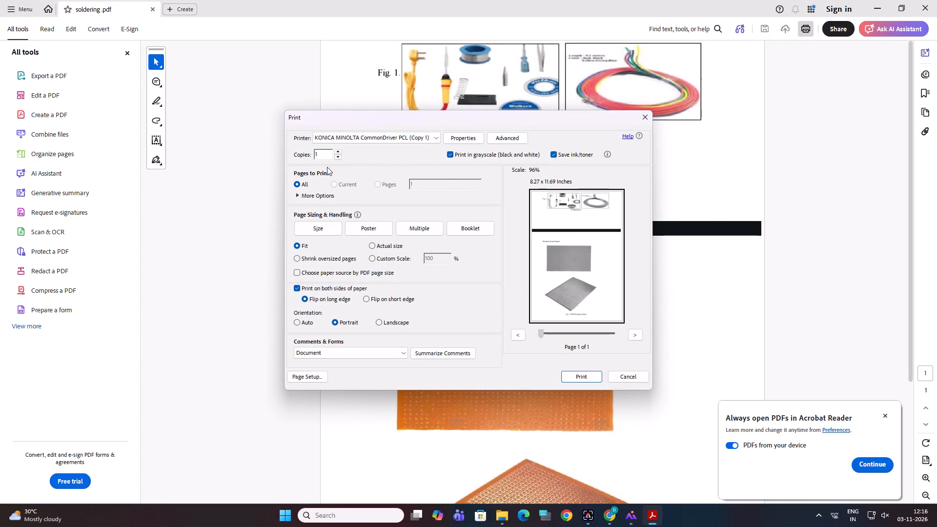
In the print settings for the soldering PDF, set the number of copies to 5.
key("BackSpace")
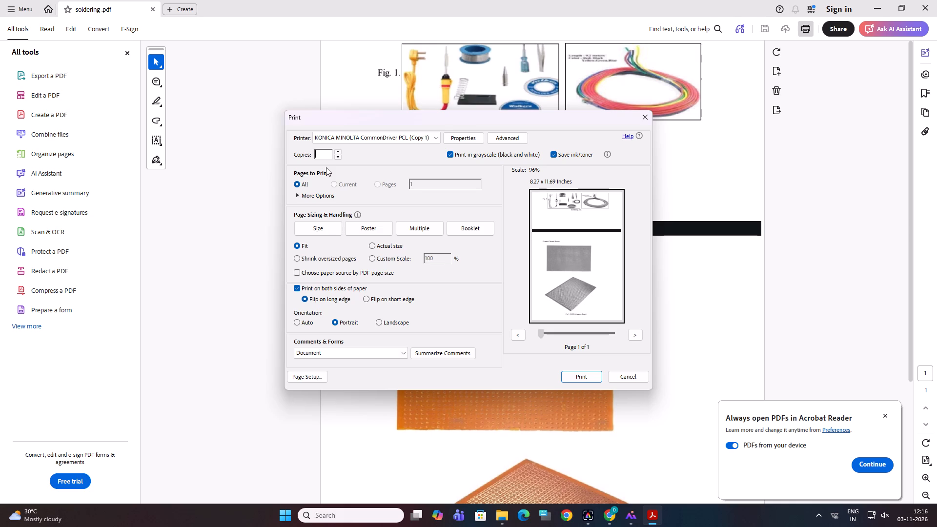
key("4")
key("BackSpace")
key("5")
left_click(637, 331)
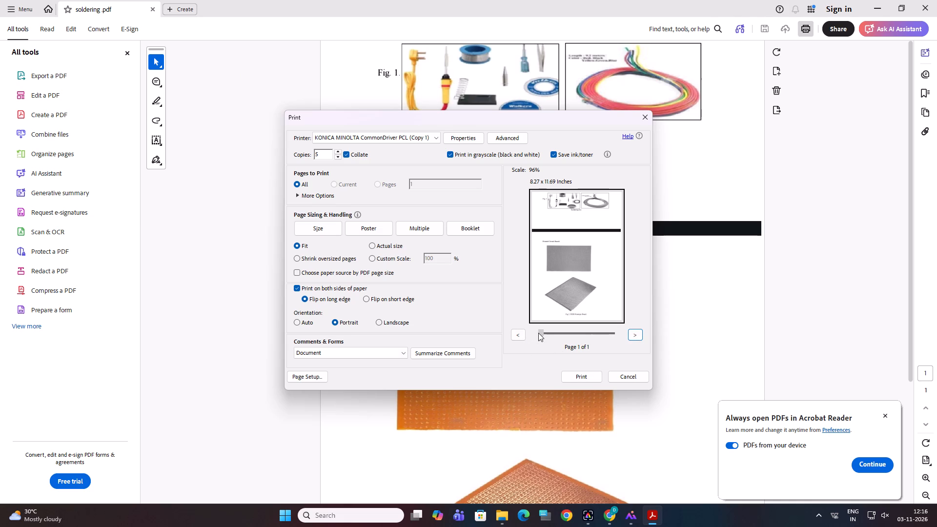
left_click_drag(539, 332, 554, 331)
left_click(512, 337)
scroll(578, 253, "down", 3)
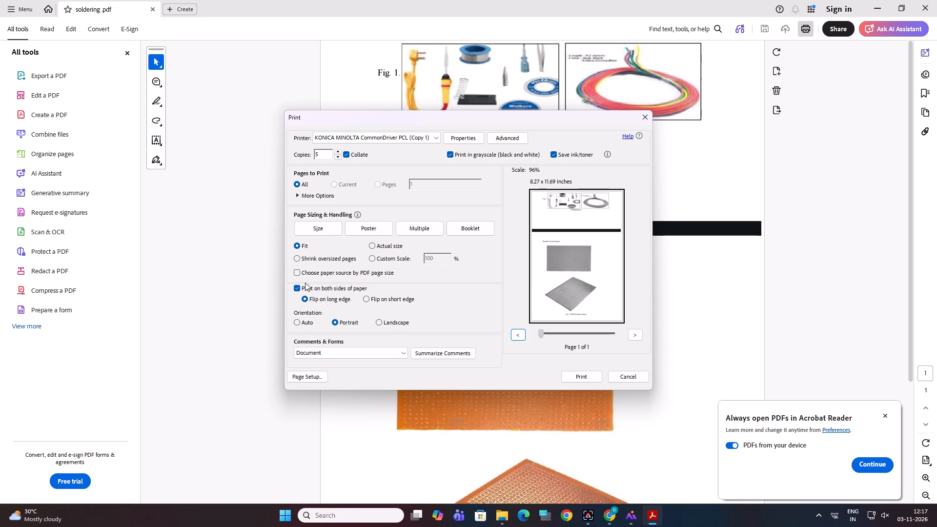
Turn off printing on both sides of the paper for the soldering PDF.
double_click(297, 286)
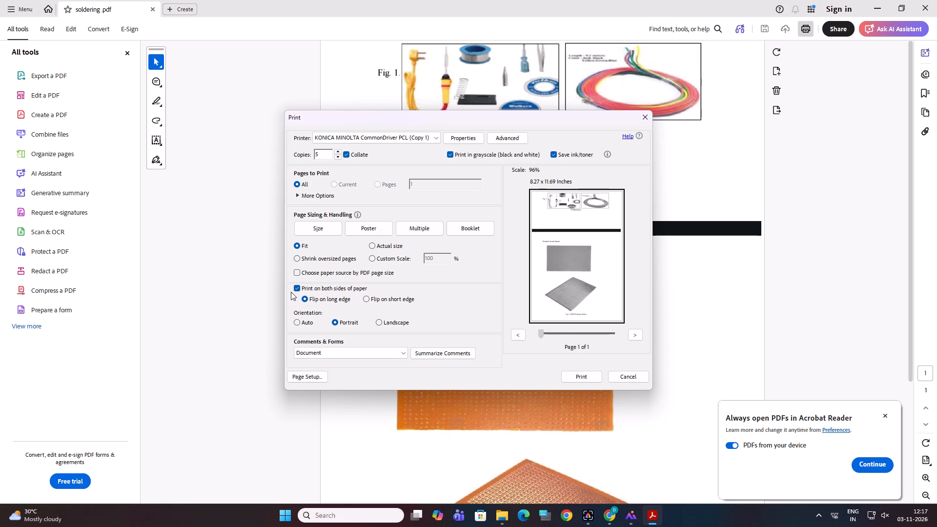
left_click(297, 288)
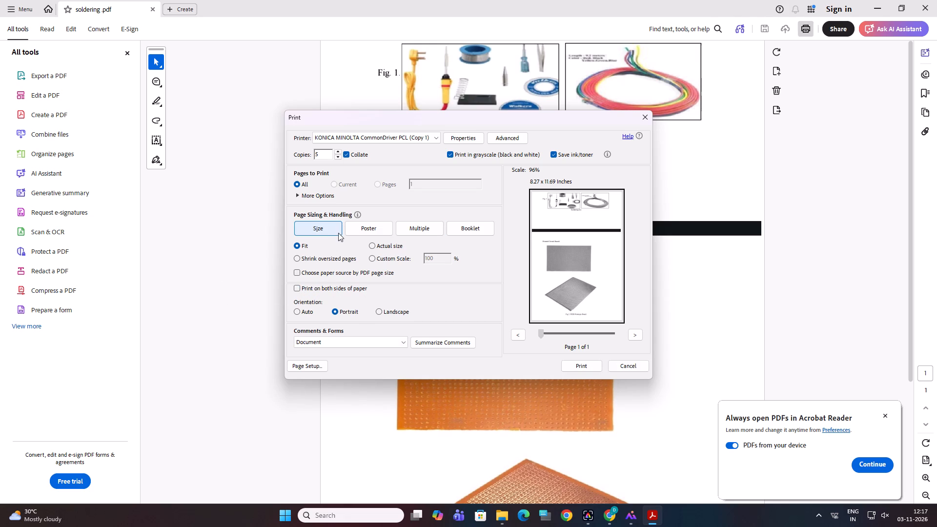
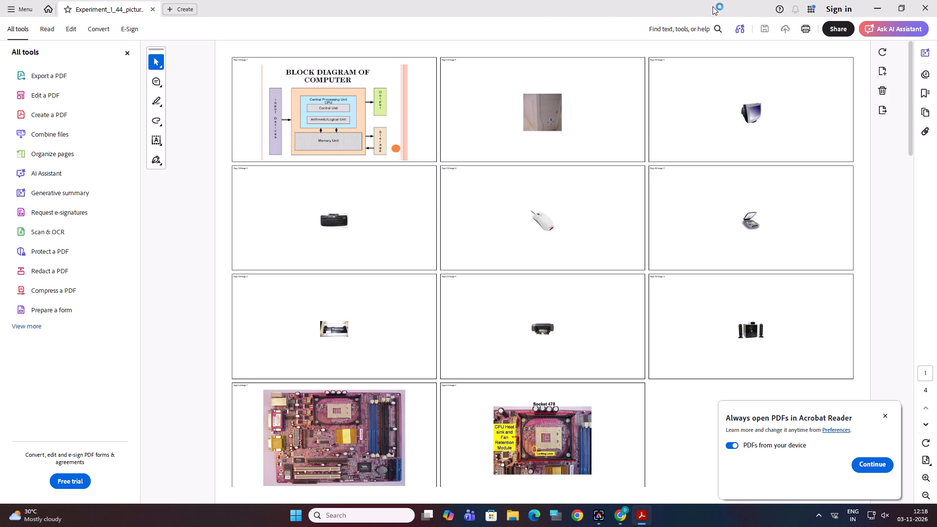
In the print settings for the Experiment_1_44 pictures PDF, turn off printing on both sides and set the copies to 2.
left_click(810, 28)
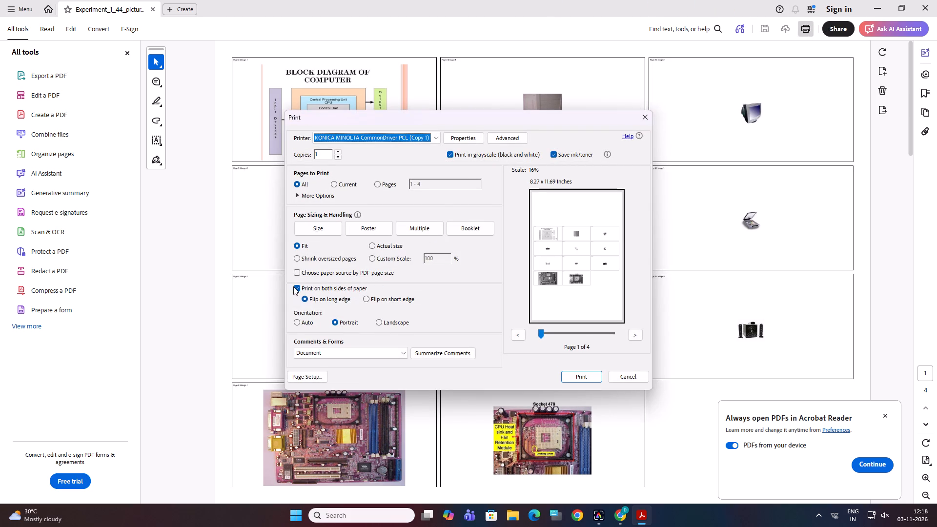
left_click(293, 286)
left_click(296, 287)
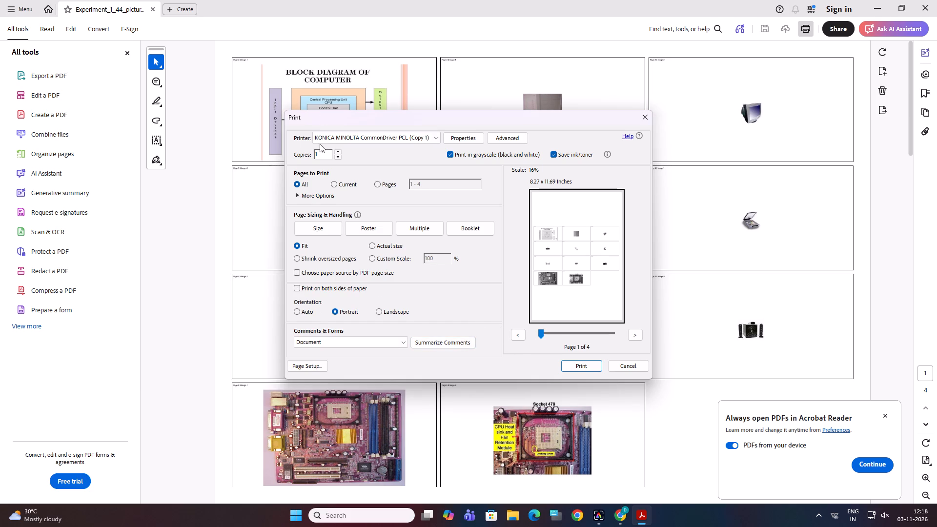
left_click(323, 156)
key("BackSpace")
key("2")
Step through the pages in the print preview and send the Experiment_1_44 pictures PDF to the printer.
left_click(550, 334)
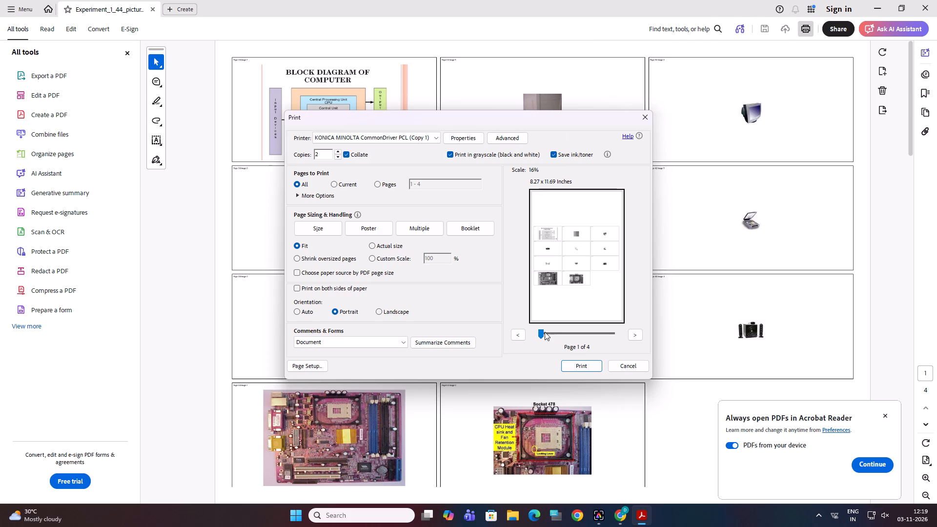
left_click_drag(539, 328, 554, 328)
left_click(555, 333)
left_click(585, 332)
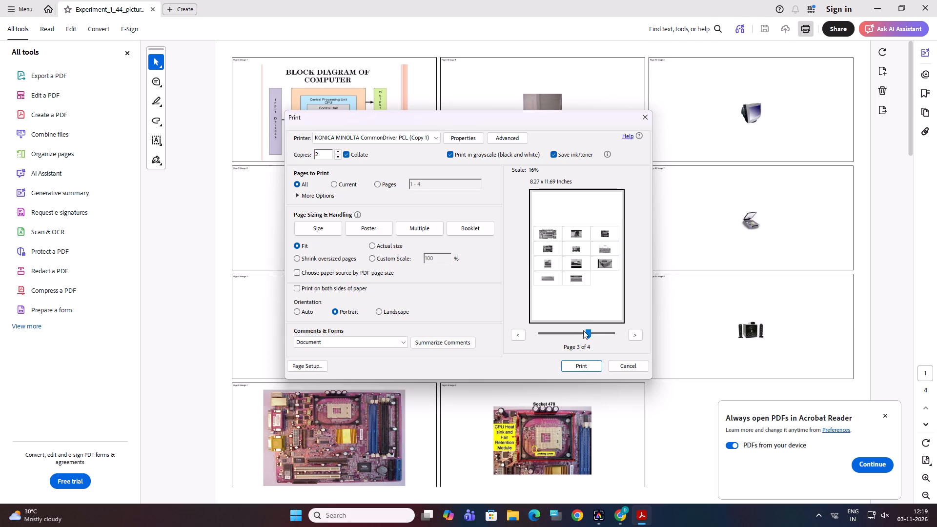
double_click(577, 368)
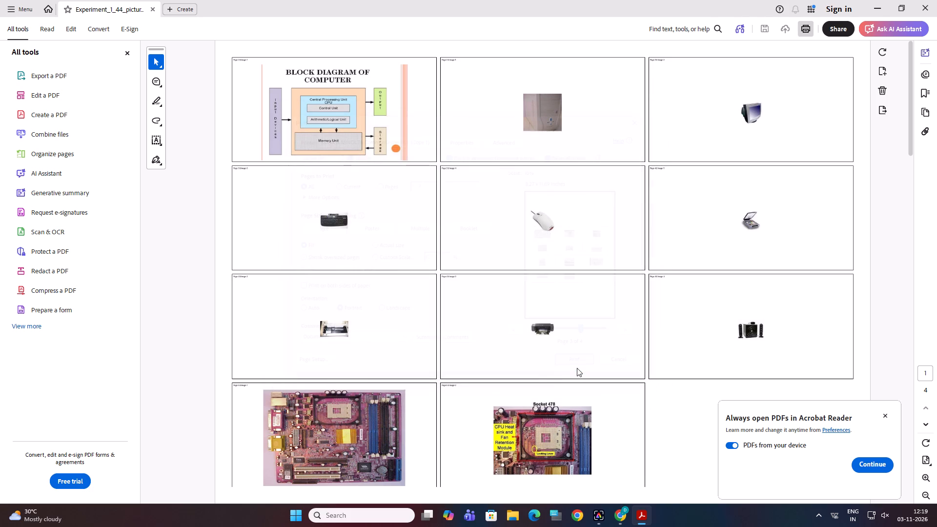
Look through the pages of the Experiment_1_44 pictures PDF, from the computer block diagram to the cabinet assembly photos.
scroll(611, 369, "down", 11)
scroll(611, 375, "up", 5)
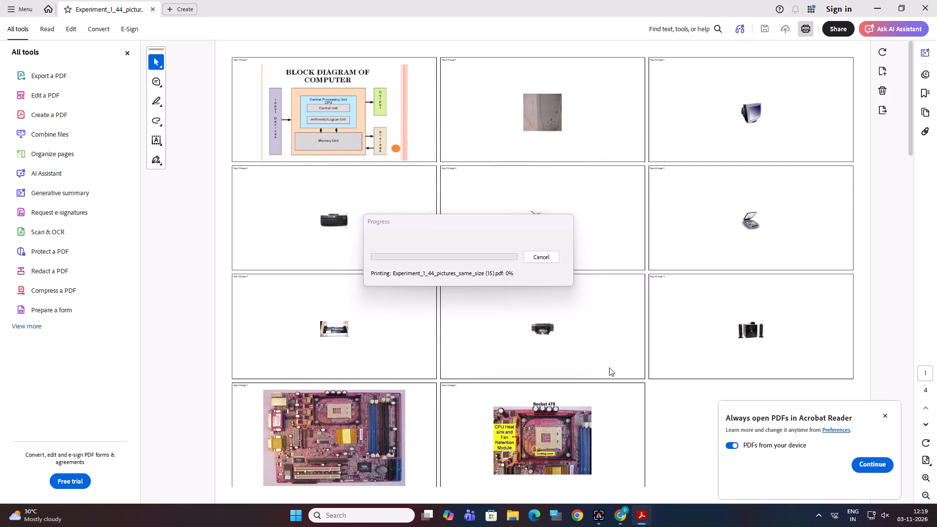
scroll(608, 362, "up", 15)
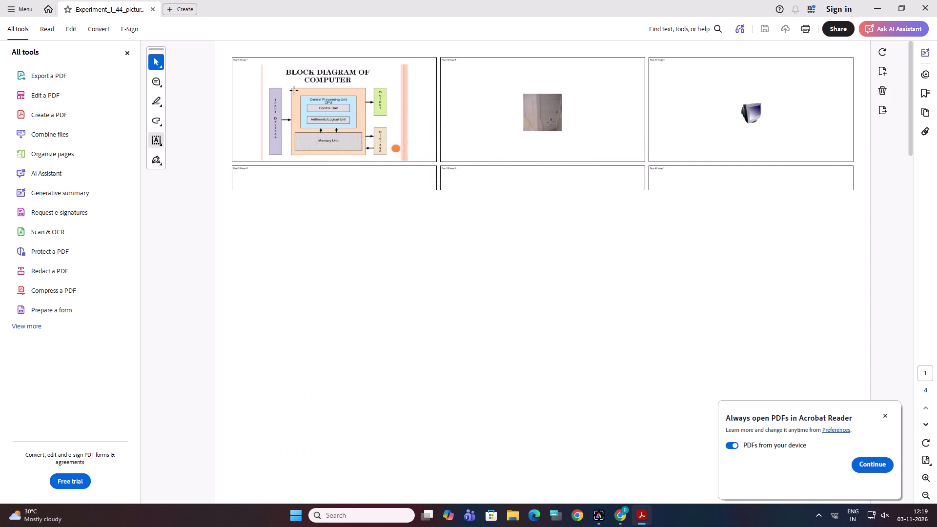
scroll(371, 165, "down", 12)
scroll(403, 196, "down", 8)
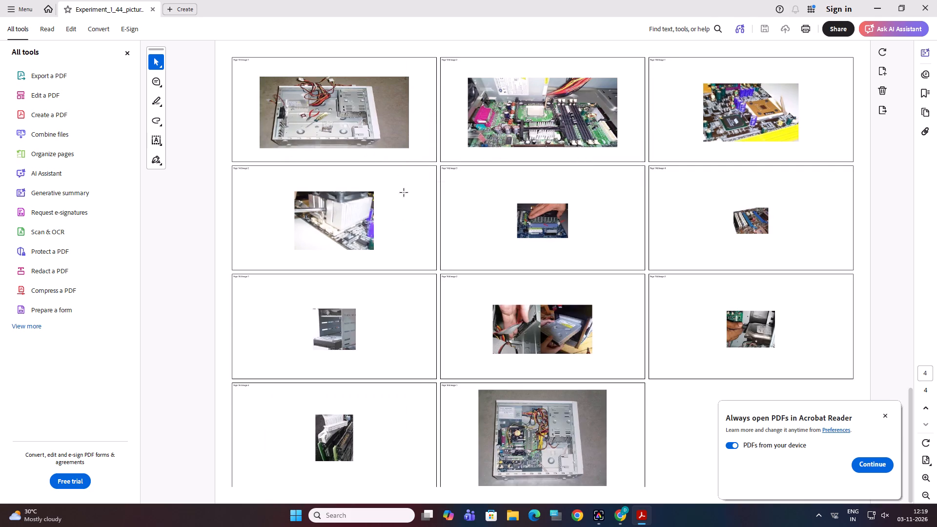
scroll(403, 209, "down", 2)
scroll(404, 235, "up", 12)
scroll(398, 212, "down", 9)
scroll(398, 220, "up", 9)
scroll(398, 212, "down", 1)
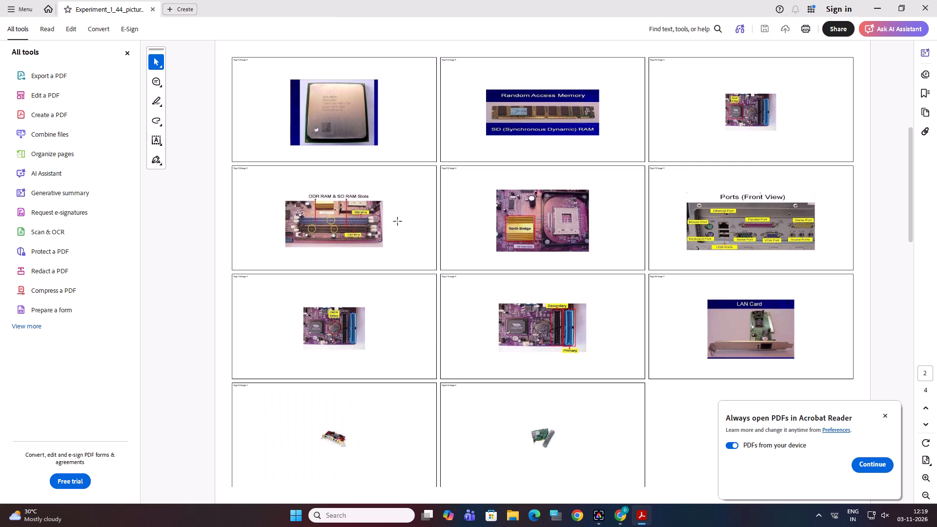
scroll(398, 222, "down", 2)
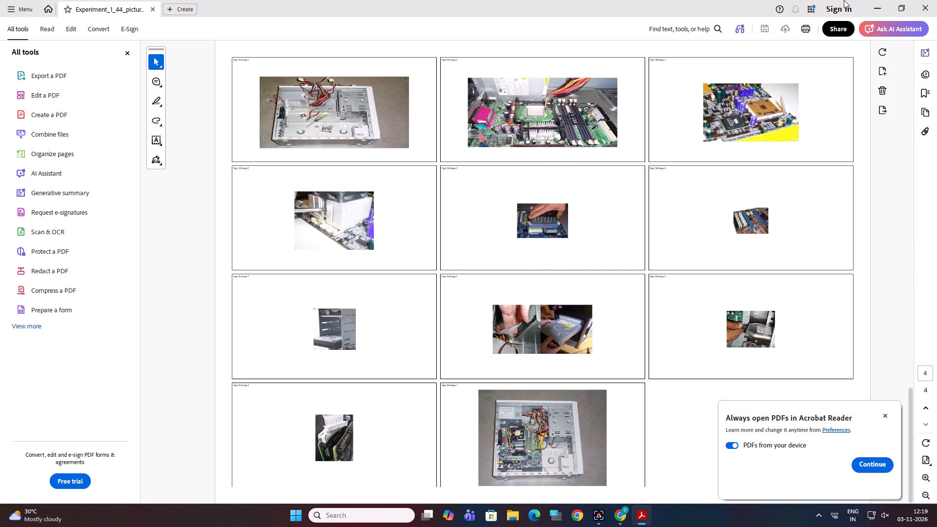
Open the print settings again for the Experiment_1_44 pictures PDF.
left_click(811, 33)
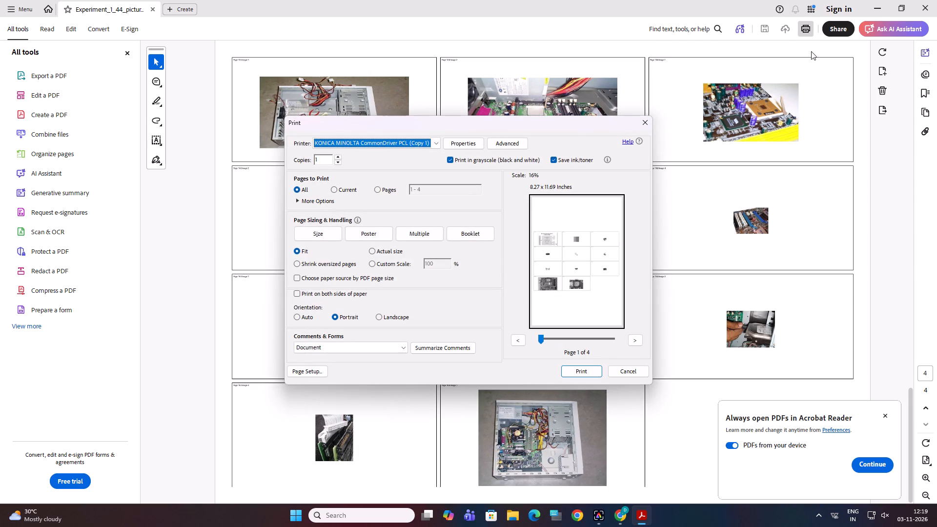
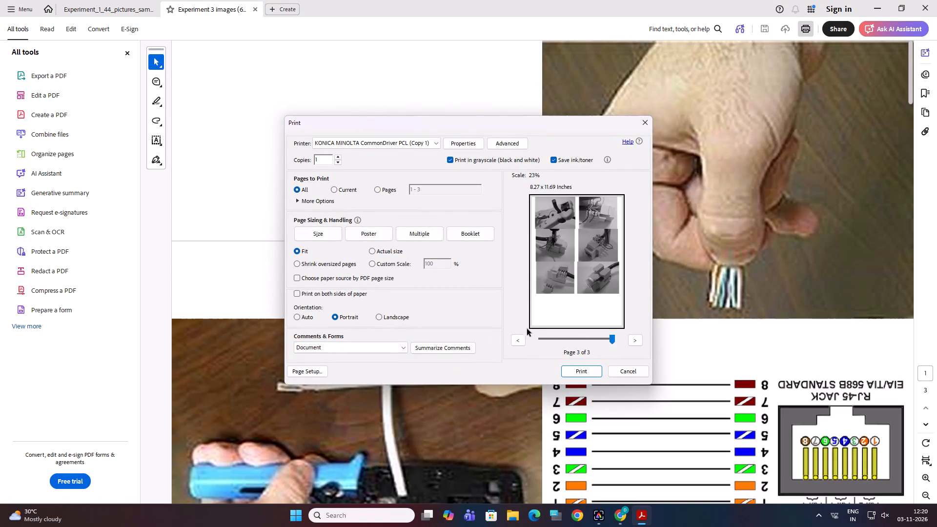
Return the print preview of the Experiment 3 images PDF to page 1.
left_click(542, 338)
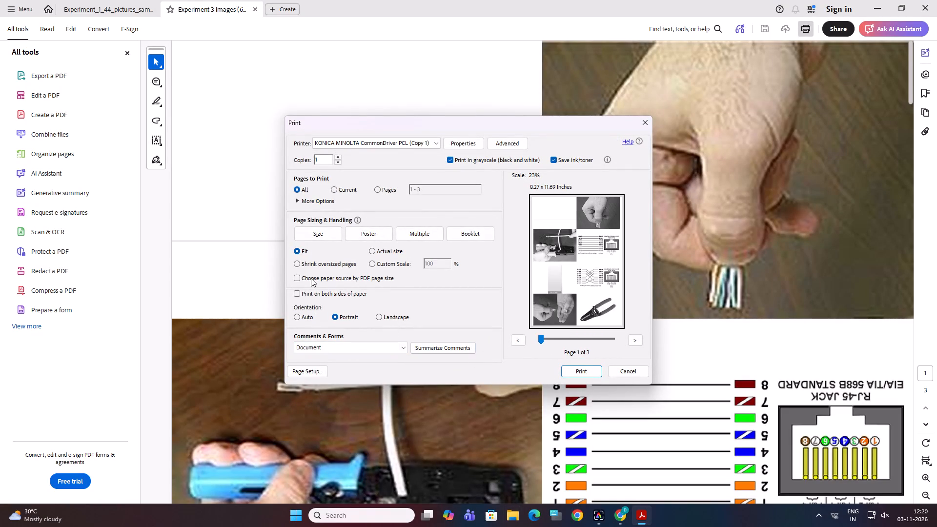
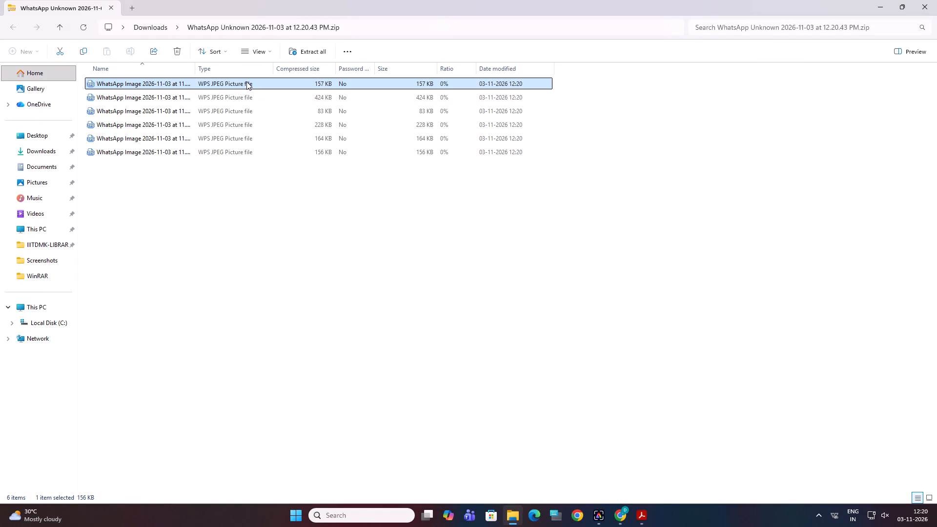
Examine the fee receipt photo, the first image in the WhatsApp zip archive, at different magnifications.
right_click(246, 81)
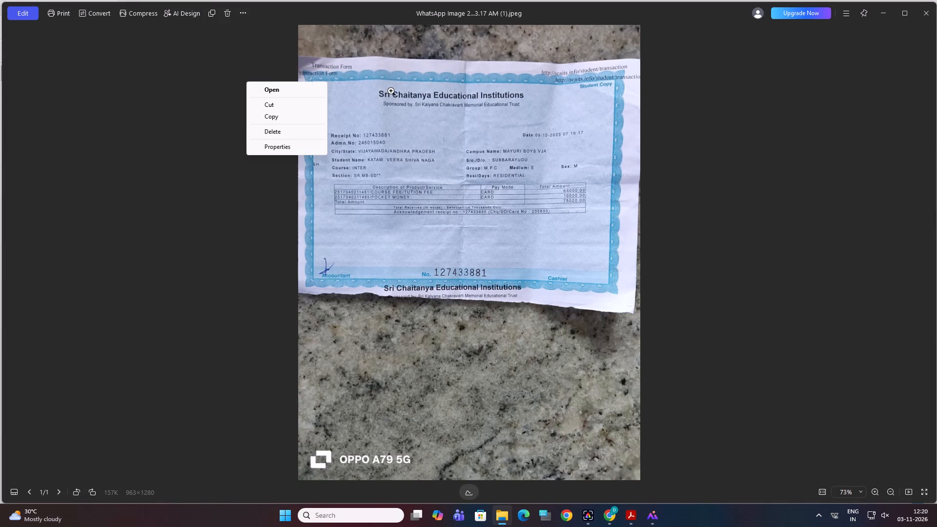
left_click(391, 91)
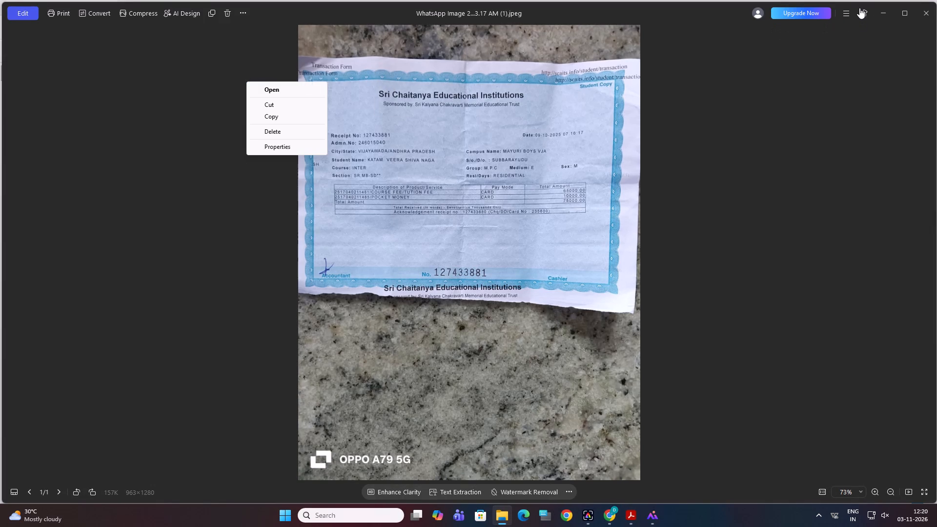
left_click(815, 71)
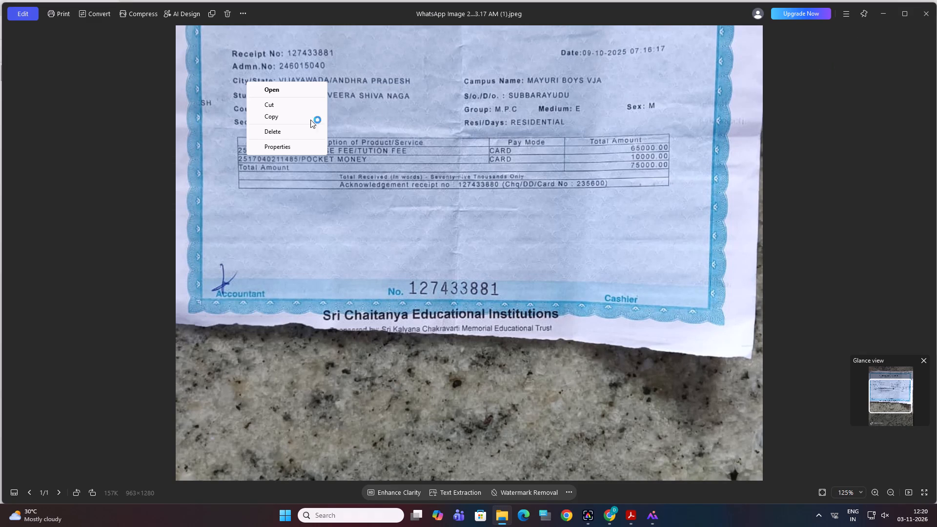
scroll(555, 154, "down", 7)
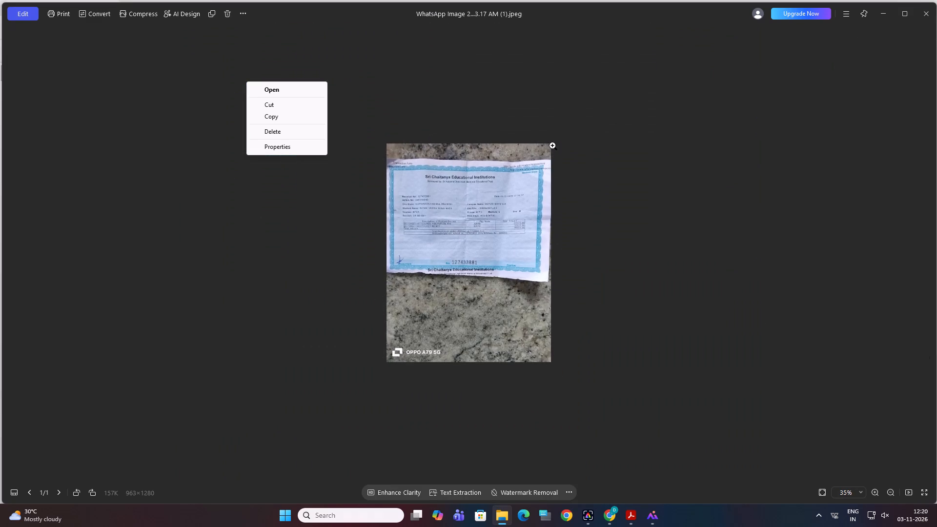
scroll(553, 145, "up", 7)
scroll(553, 132, "down", 2)
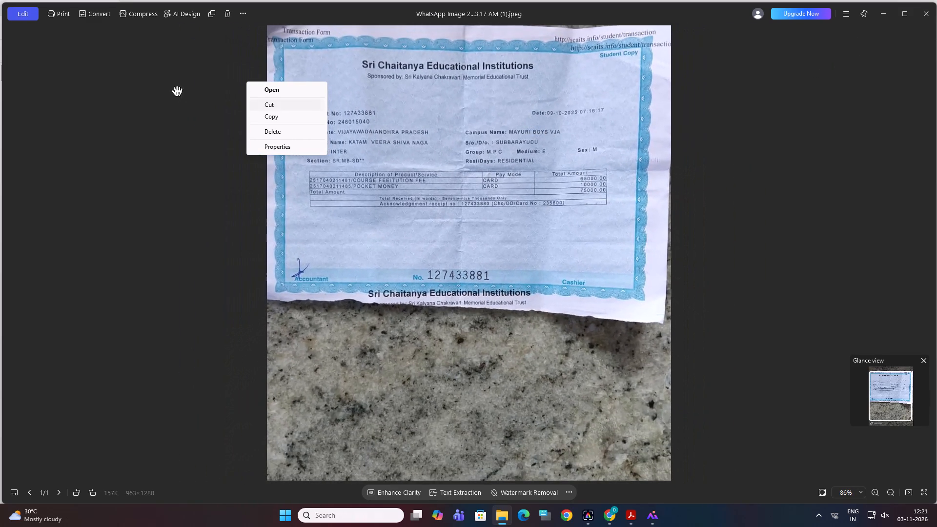
right_click(336, 101)
double_click(337, 75)
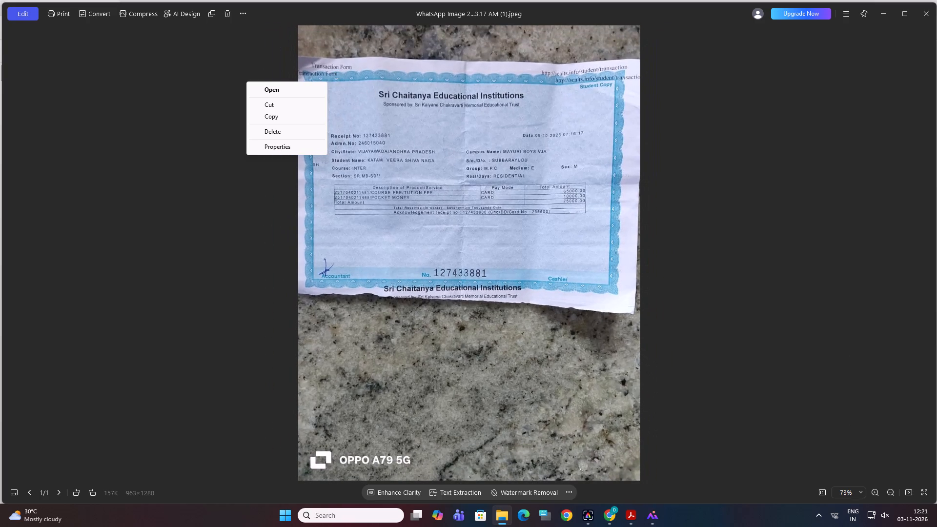
scroll(374, 87, "down", 1)
scroll(374, 87, "up", 2)
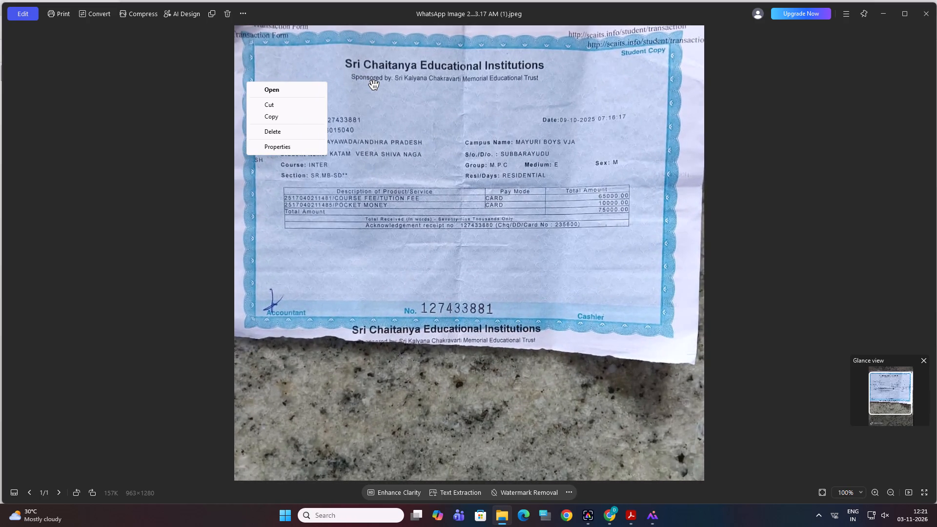
scroll(374, 85, "up", 1)
scroll(374, 91, "down", 1)
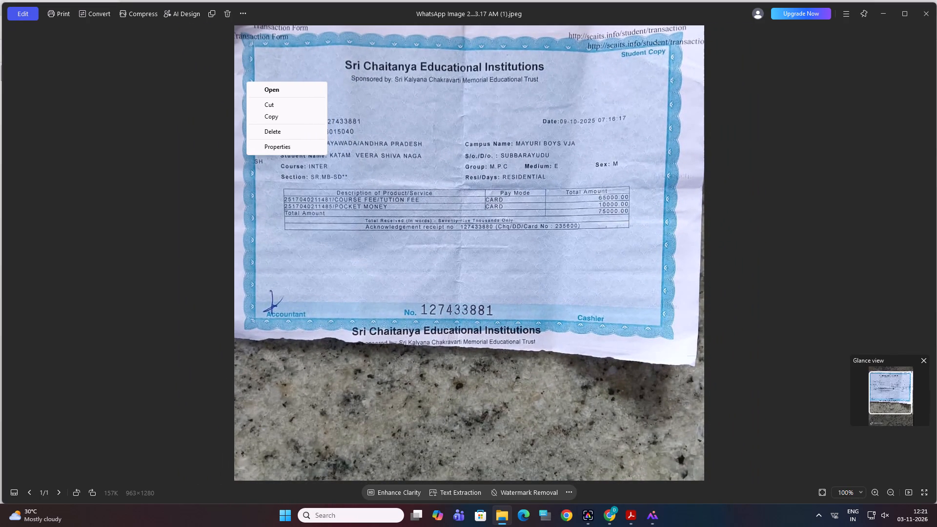
Try to print the fee receipt photo and bring up the dialog for opening another image file.
key("ctrl+p")
key("ctrl+o")
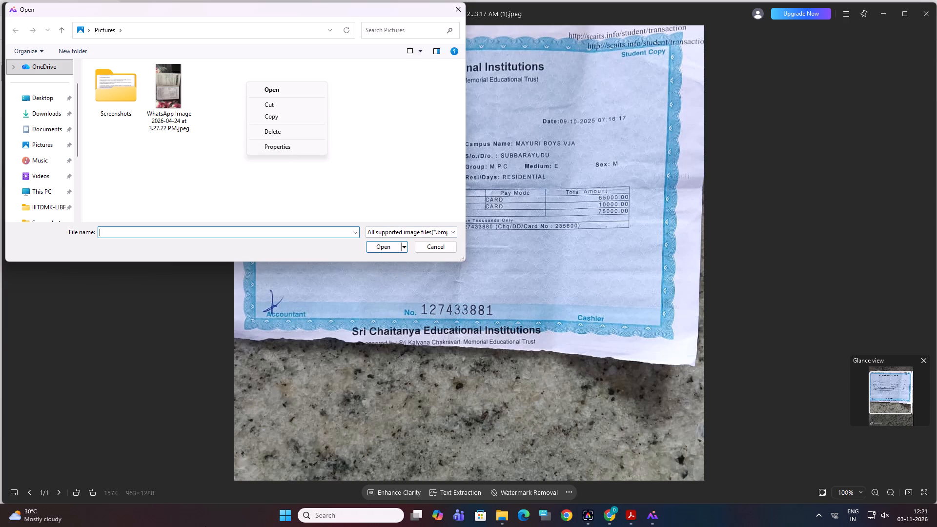
Dismiss the image Open dialog and the leftover context menu over the first fee receipt photo.
left_click(728, 348)
left_click(459, 4)
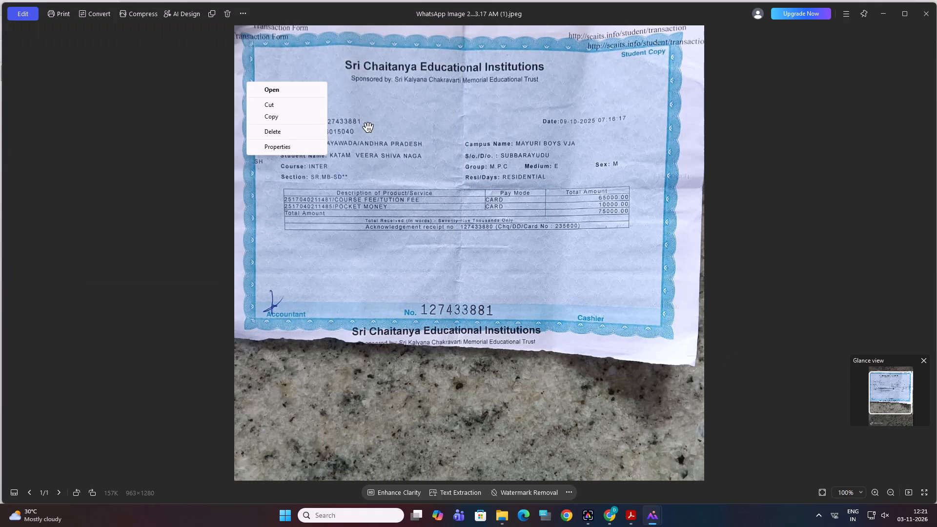
left_click(368, 127)
left_click(18, 166)
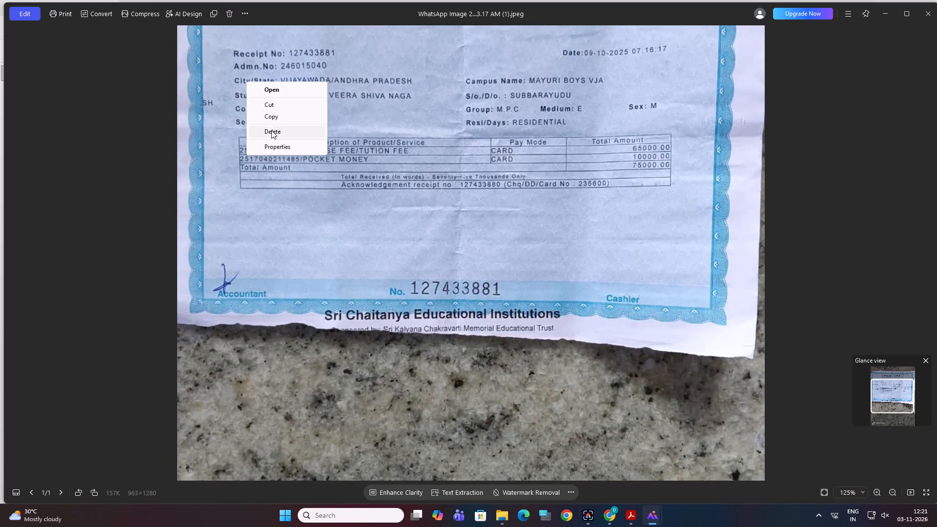
left_click(272, 90)
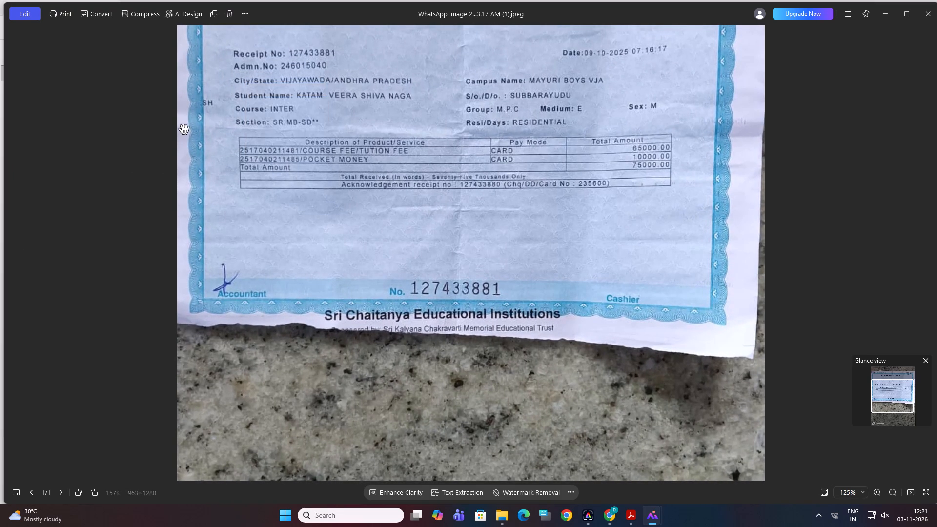
left_click(251, 165)
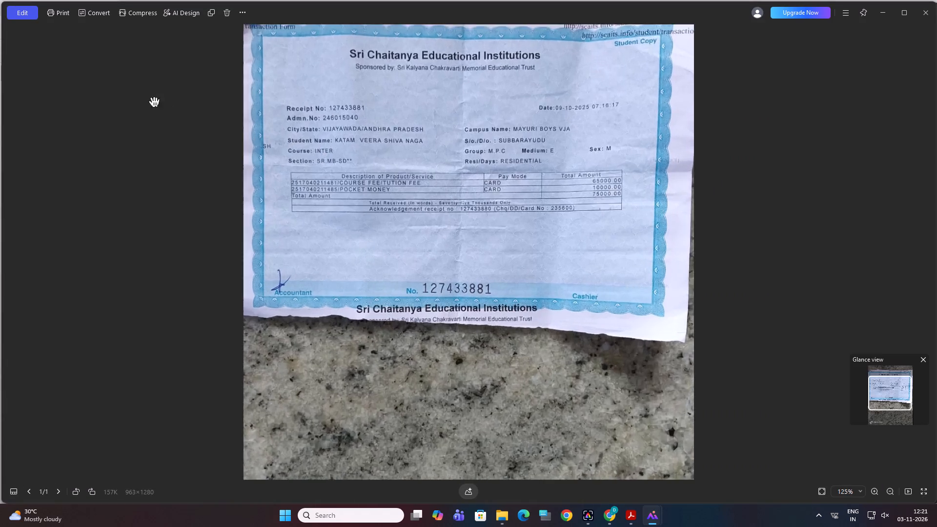
left_click(71, 83)
Open the print setup for the first fee receipt photo and move the picture lower on the A4 page.
left_click(56, 18)
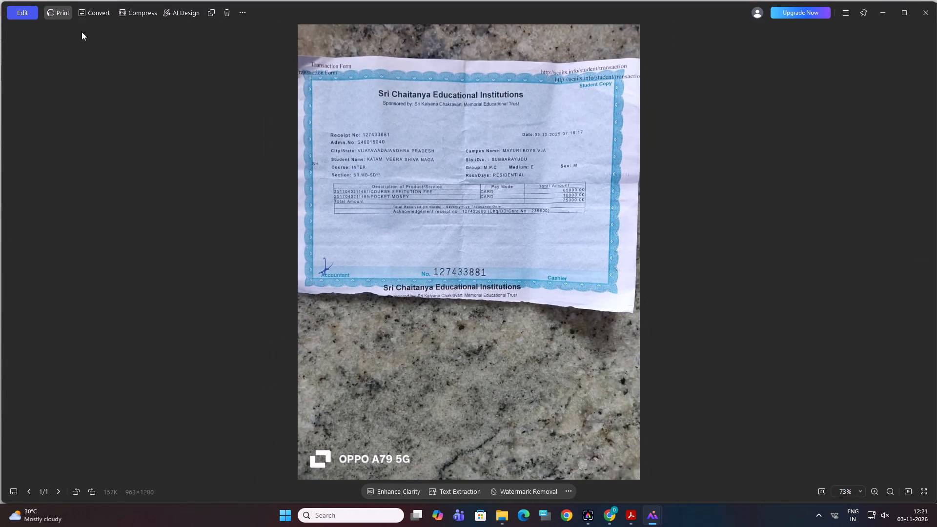
left_click(57, 13)
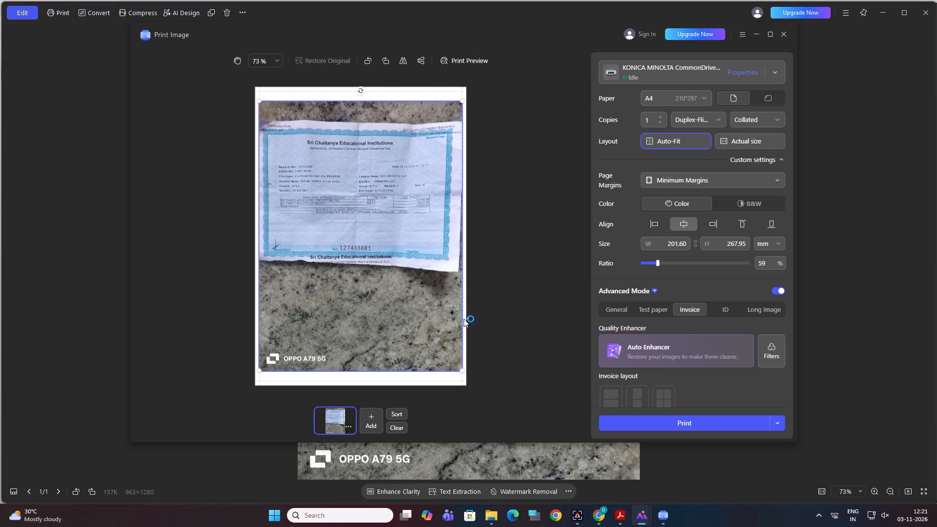
left_click_drag(460, 309, 471, 324)
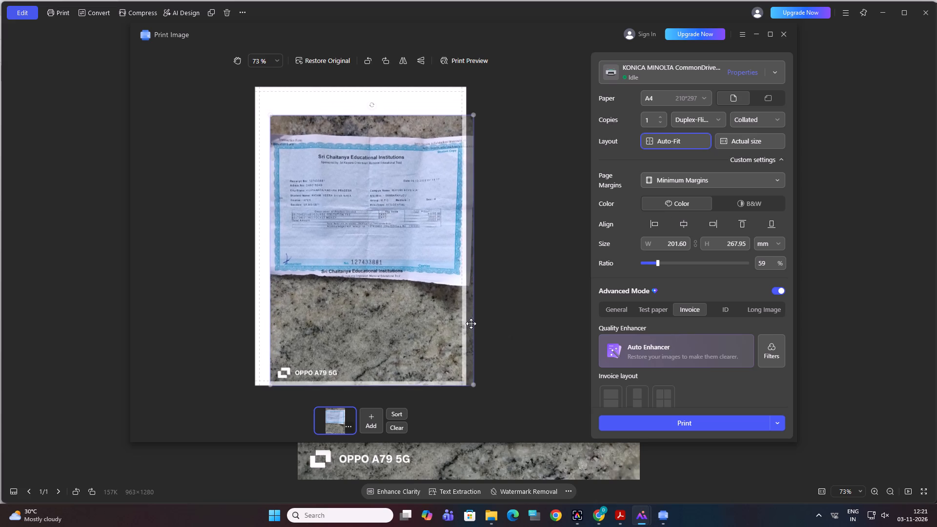
left_click_drag(471, 324, 457, 340)
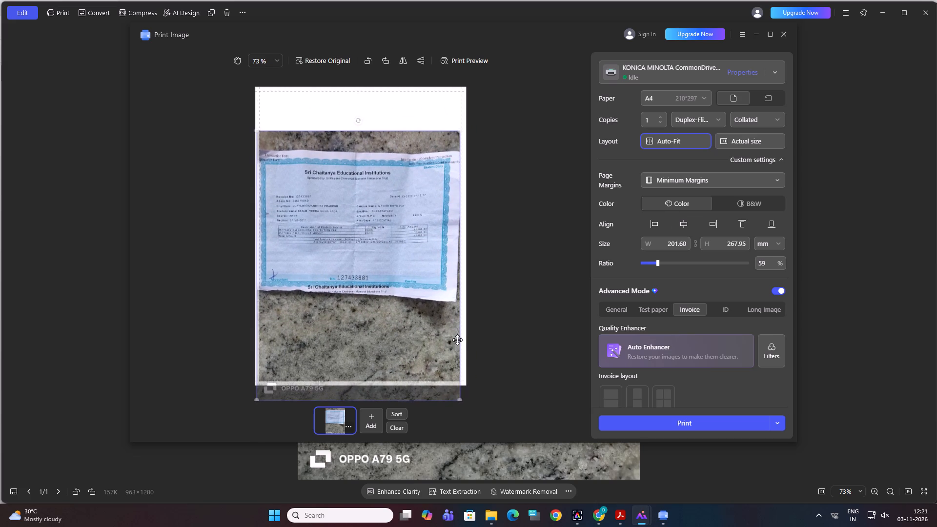
left_click_drag(457, 340, 457, 341)
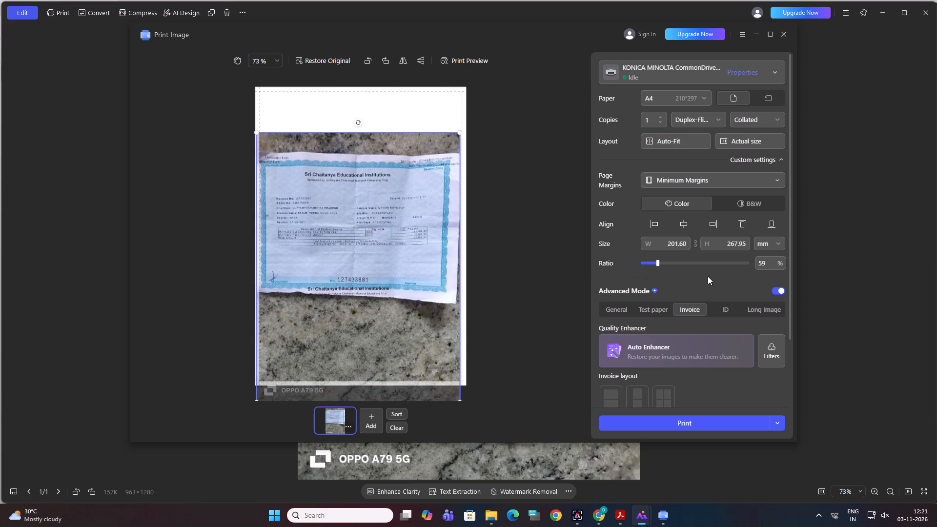
Set the fee receipt photo's print ratio to 62% and shift the picture slightly to line the receipt up with the page.
left_click(763, 262)
left_click(765, 263)
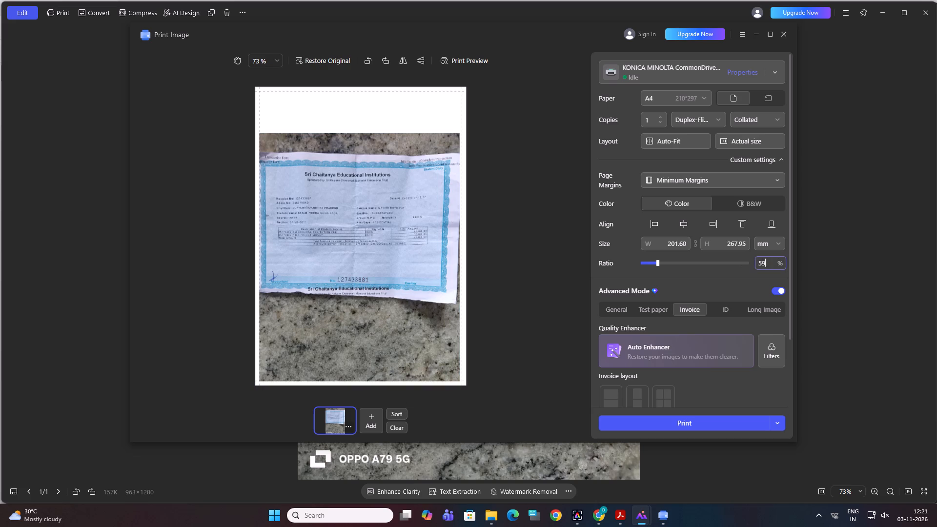
key("BackSpace")
key("BackSpace")
type("62")
key("Return")
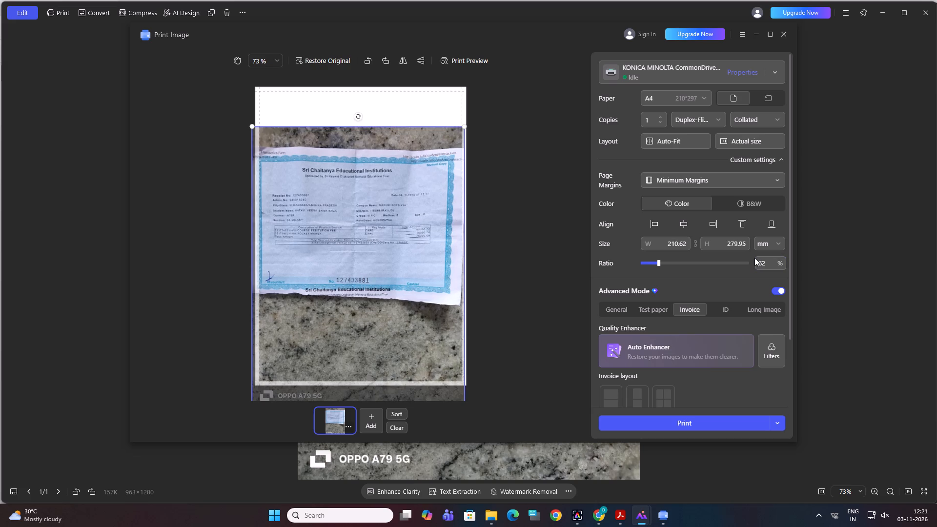
left_click_drag(400, 209, 406, 211)
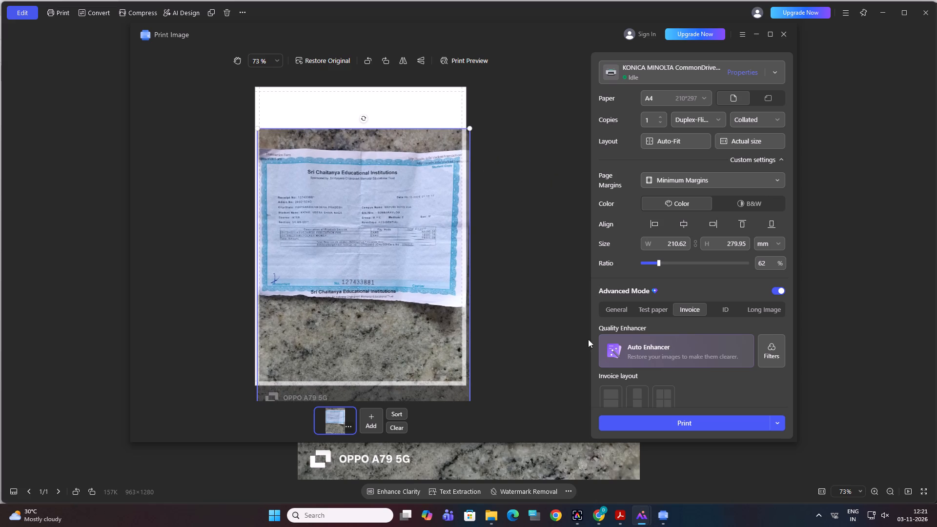
Print the fee receipt photo and close its print window and the image viewer.
left_click(707, 422)
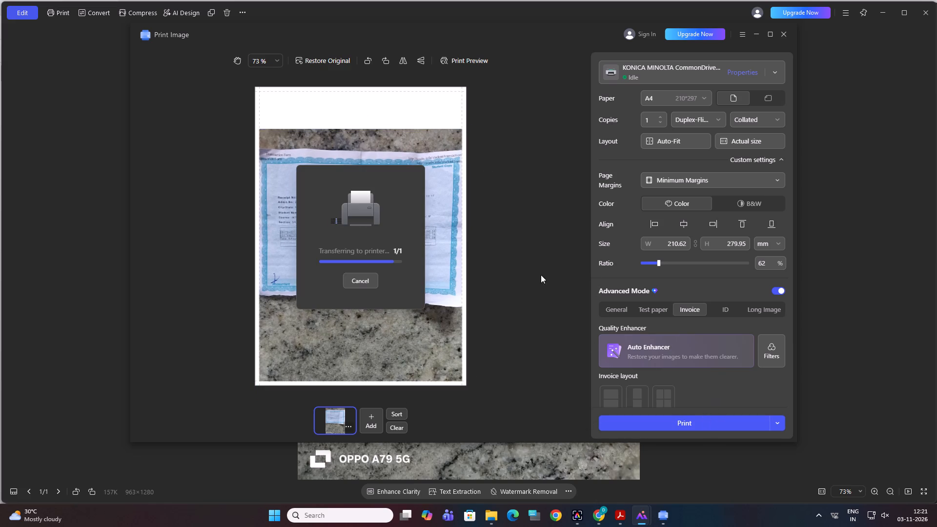
left_click(367, 294)
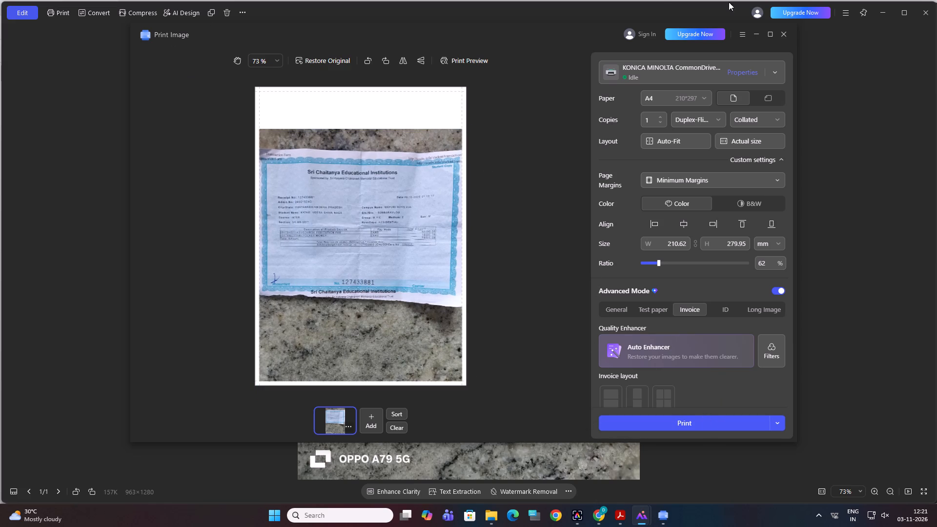
left_click(786, 35)
left_click(932, 10)
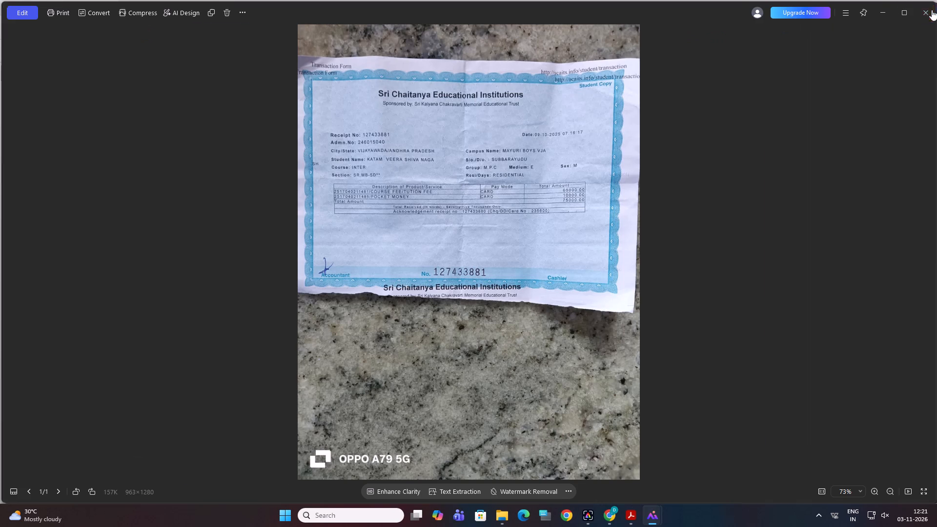
left_click(932, 13)
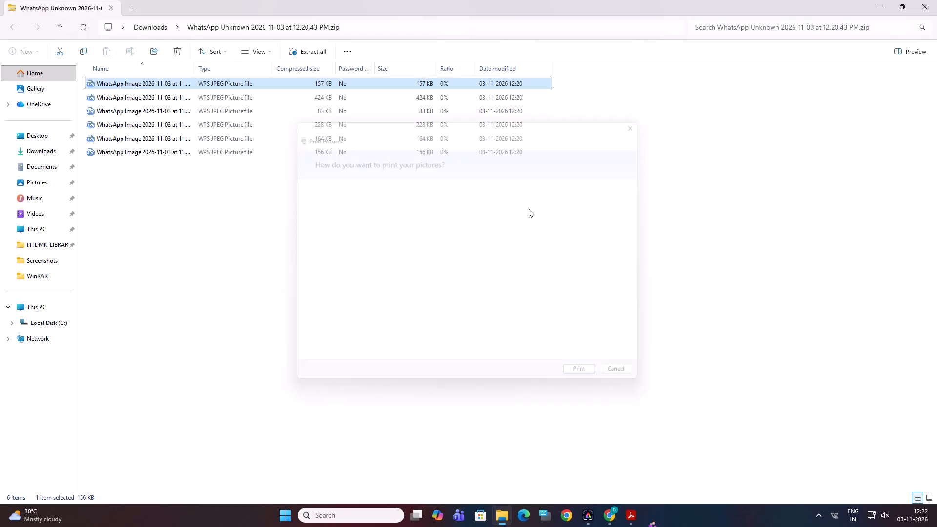
Open the second image in the WhatsApp zip, the blank Certificate-III form, print it, and close it.
double_click(424, 98)
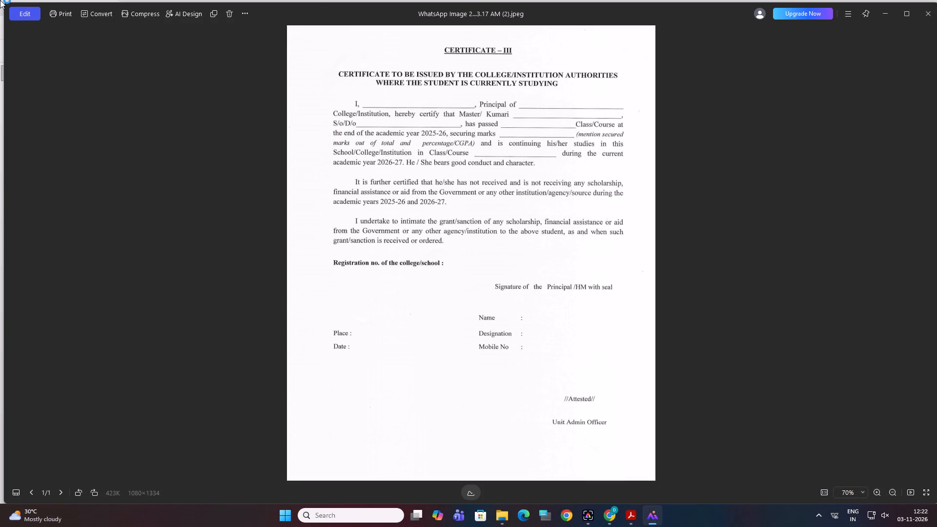
left_click(57, 18)
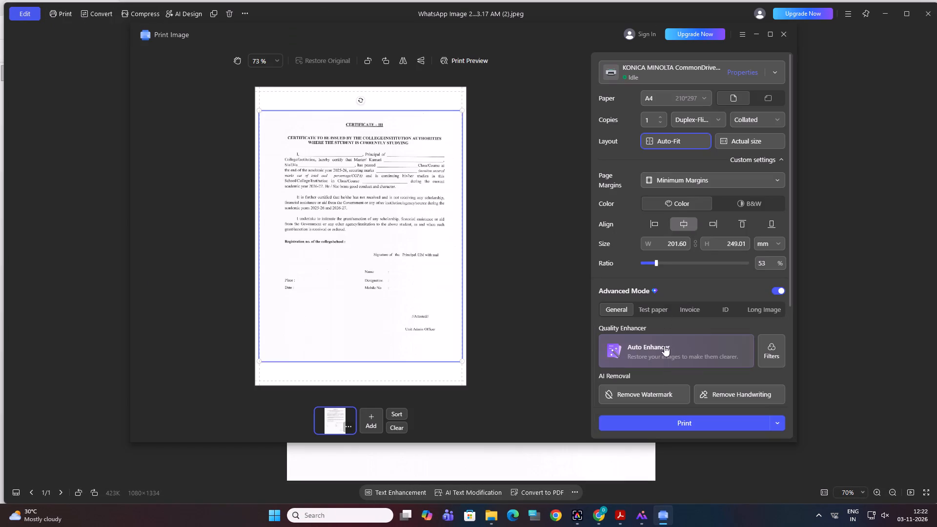
left_click(674, 422)
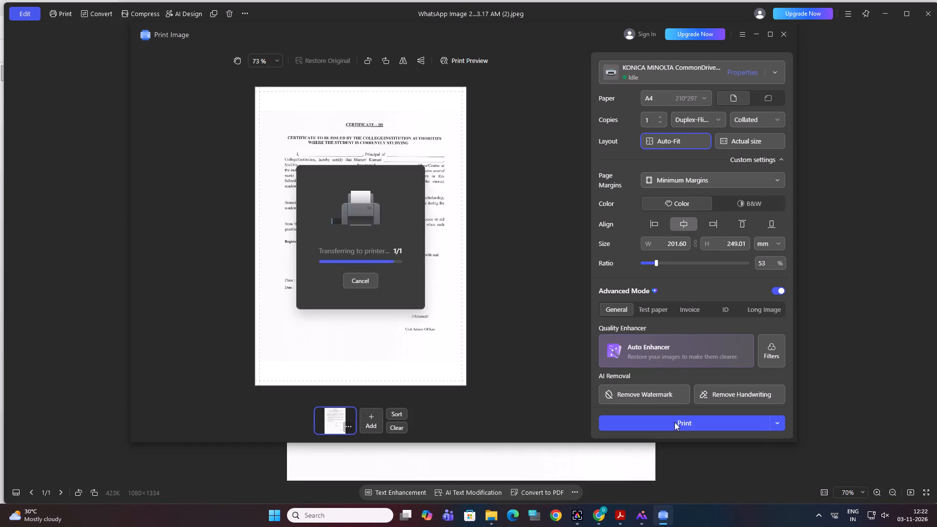
left_click(921, 12)
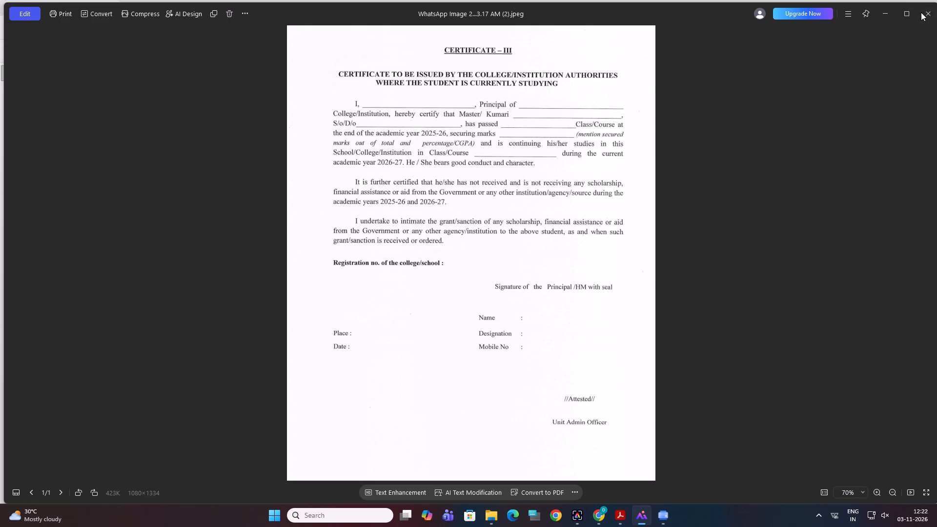
left_click(784, 35)
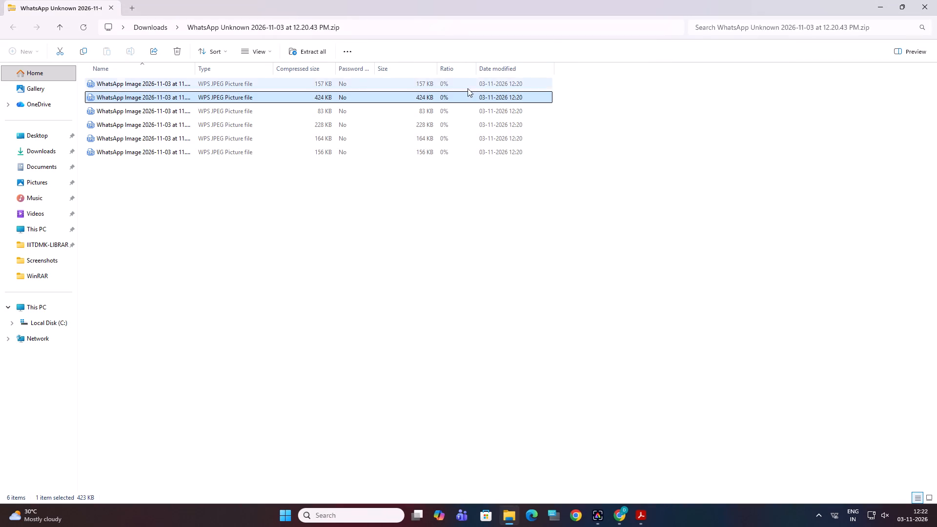
Open the third image in the WhatsApp zip, the 83 KB fee receipt photo, print it, and close it.
double_click(433, 112)
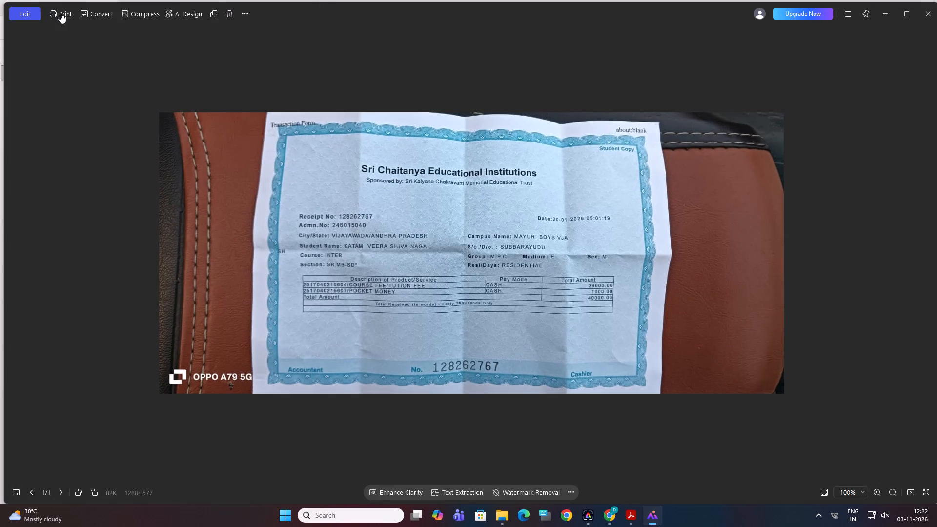
left_click(61, 13)
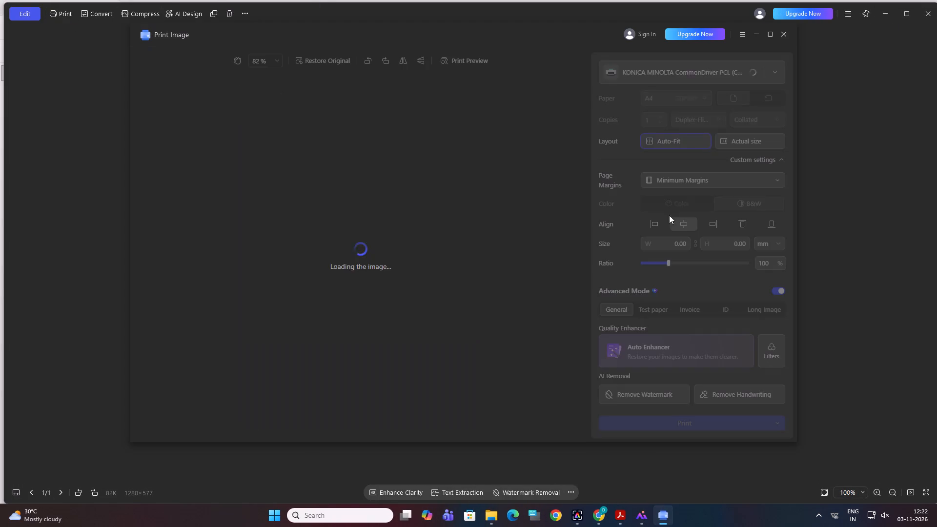
left_click(666, 420)
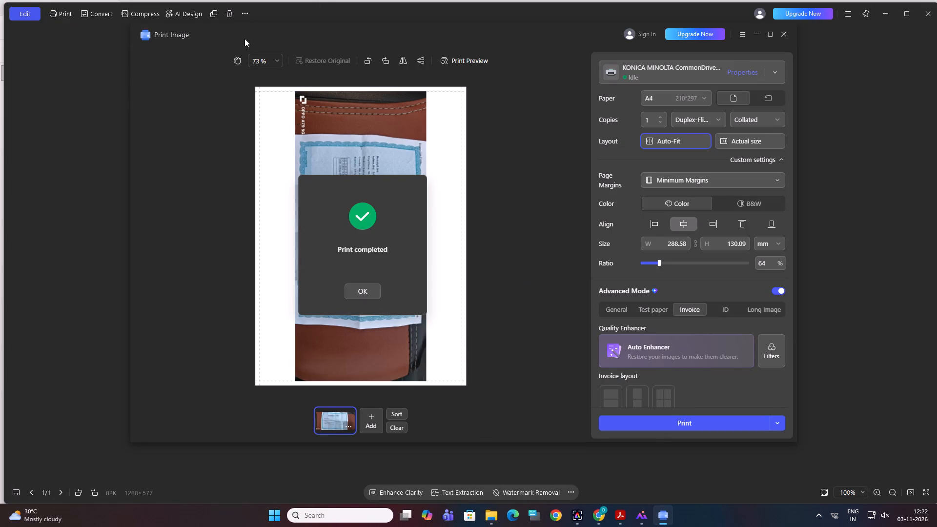
left_click(378, 293)
left_click(932, 19)
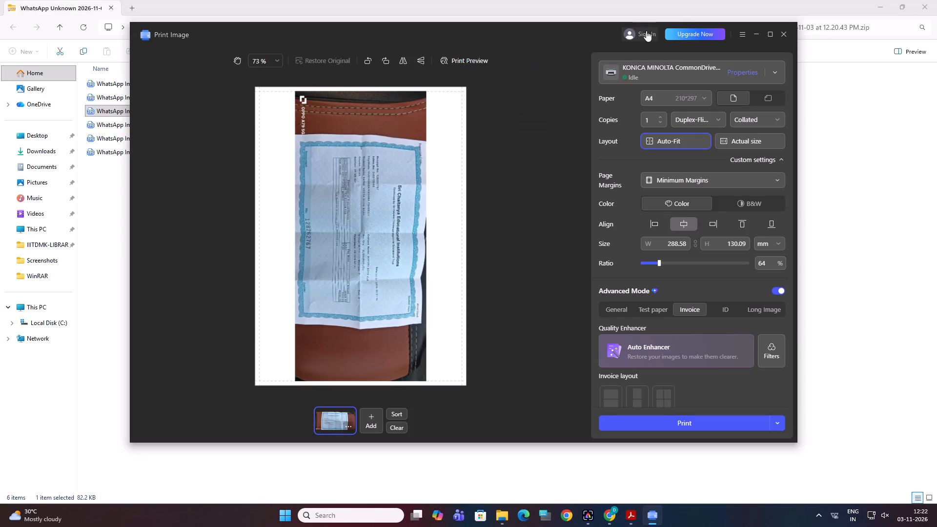
left_click(779, 33)
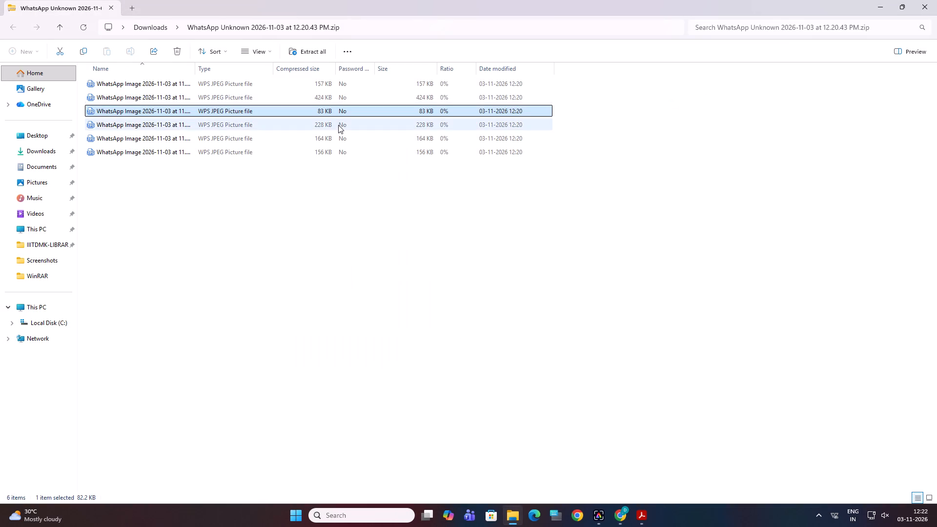
Open the fourth image in the WhatsApp zip, the intermediate pass certificate, for printing; shift it slightly and set its ratio to 51%.
double_click(338, 125)
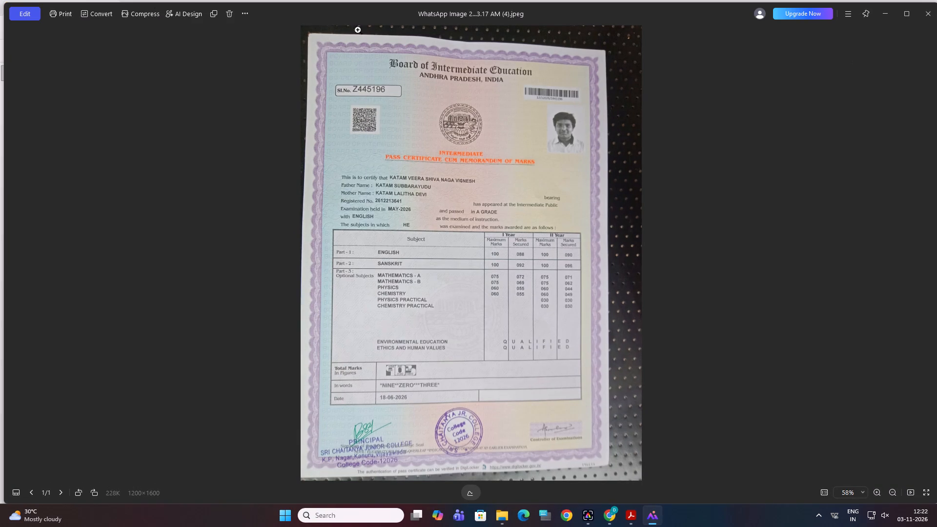
left_click(59, 14)
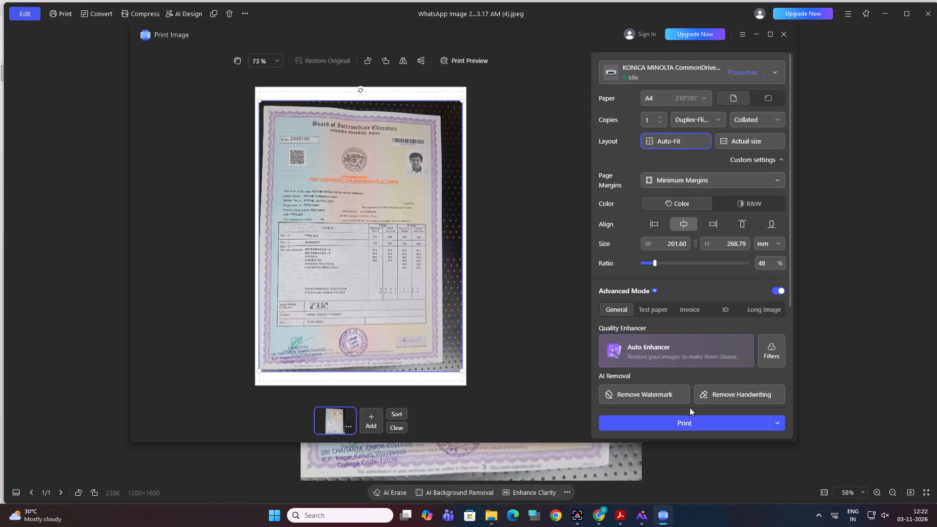
left_click_drag(356, 196, 356, 196)
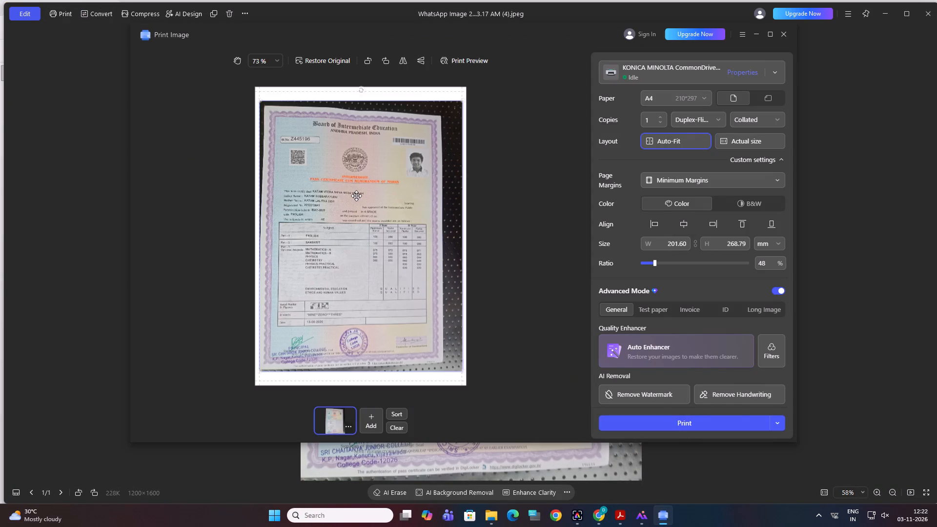
left_click_drag(356, 196, 366, 194)
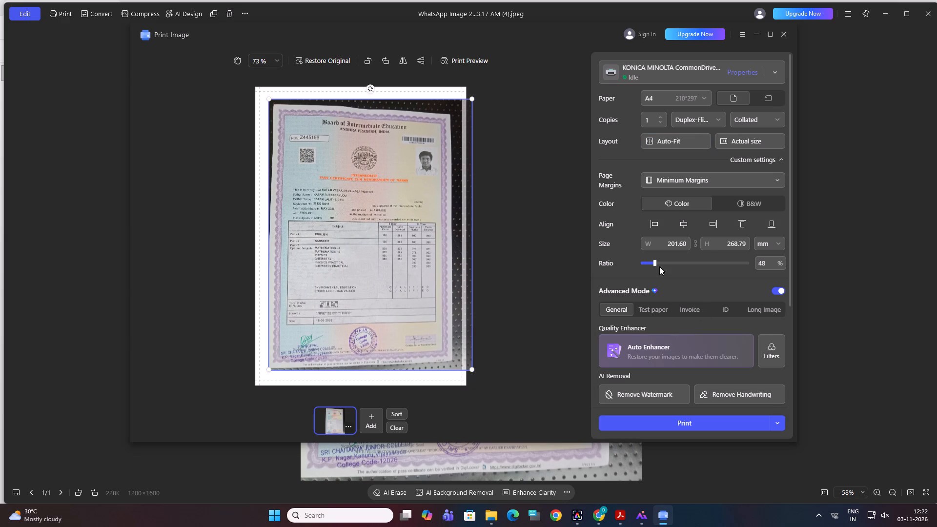
left_click(654, 262)
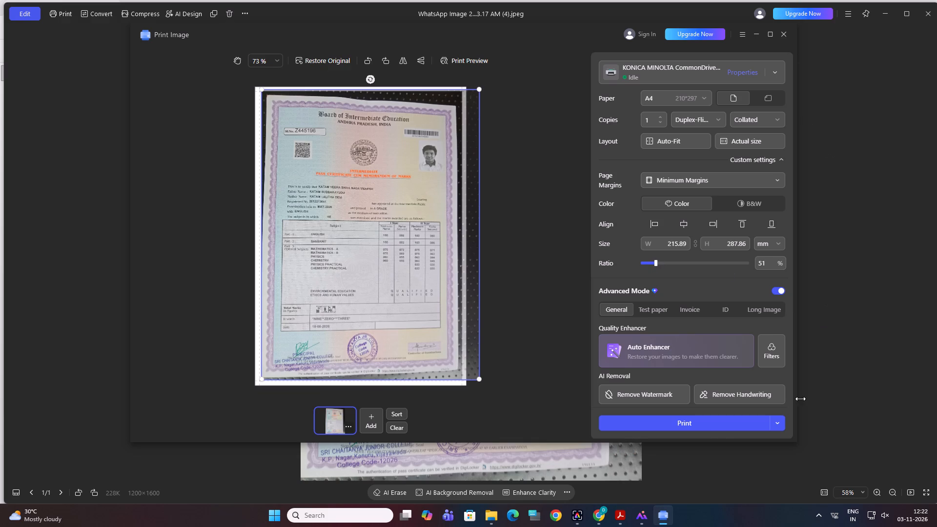
Print the intermediate pass certificate and close its image viewer and print window.
left_click(710, 418)
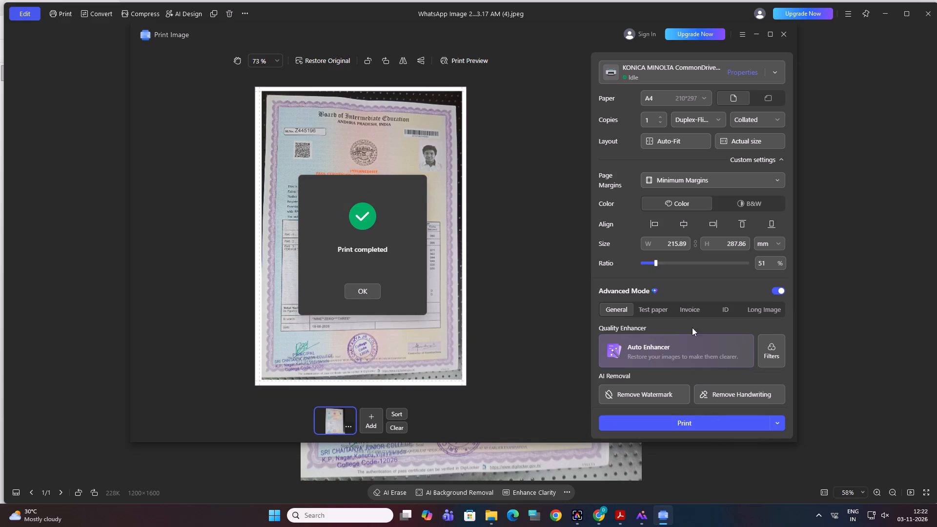
left_click(351, 294)
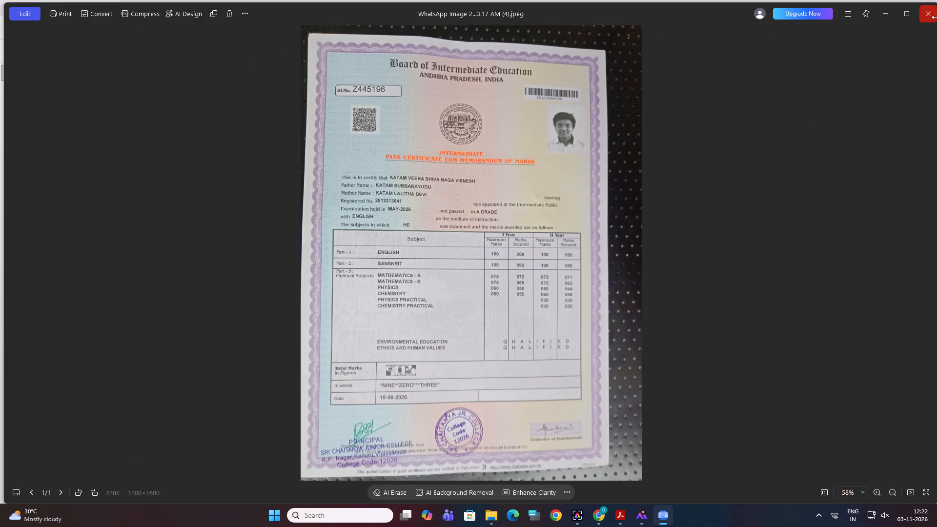
left_click(936, 17)
left_click(933, 12)
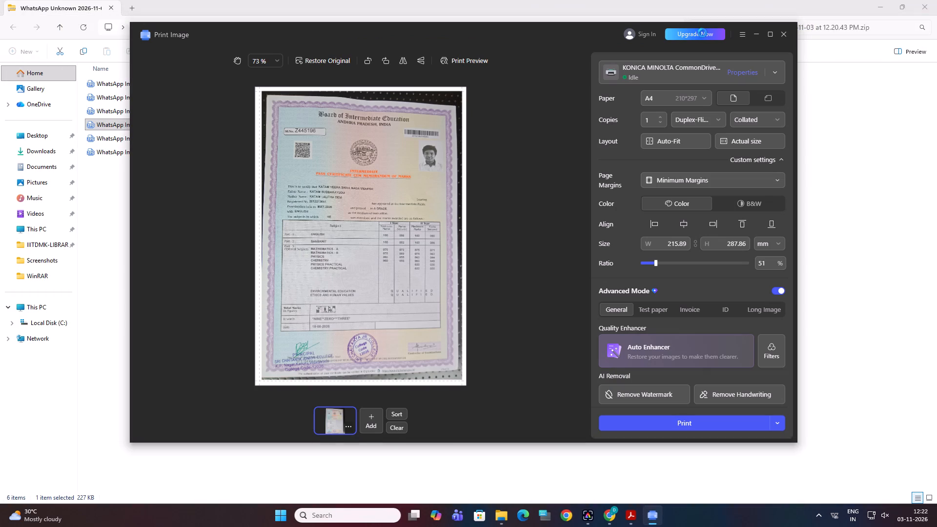
left_click(784, 34)
Open the fifth zip image, the transfer certificate, for printing; enlarge it to a 77% ratio and position the certificate within the A4 page.
double_click(378, 140)
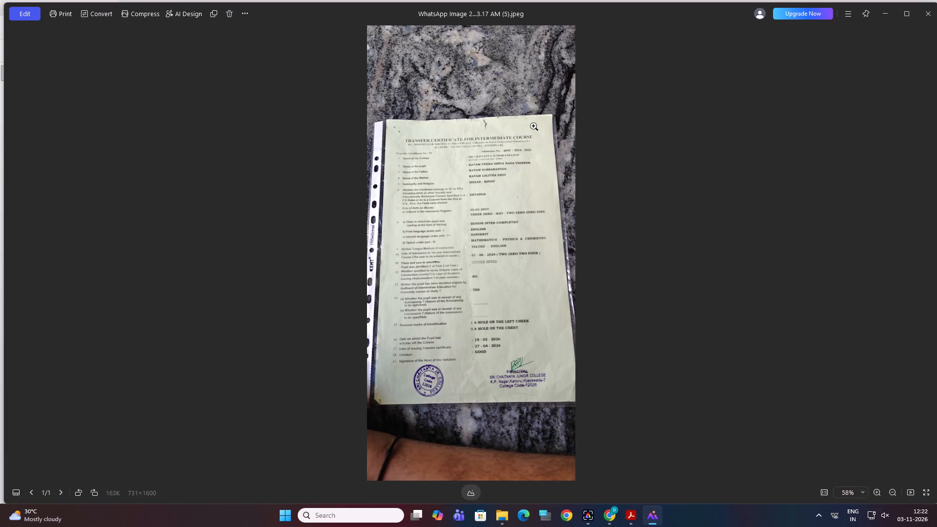
left_click(67, 16)
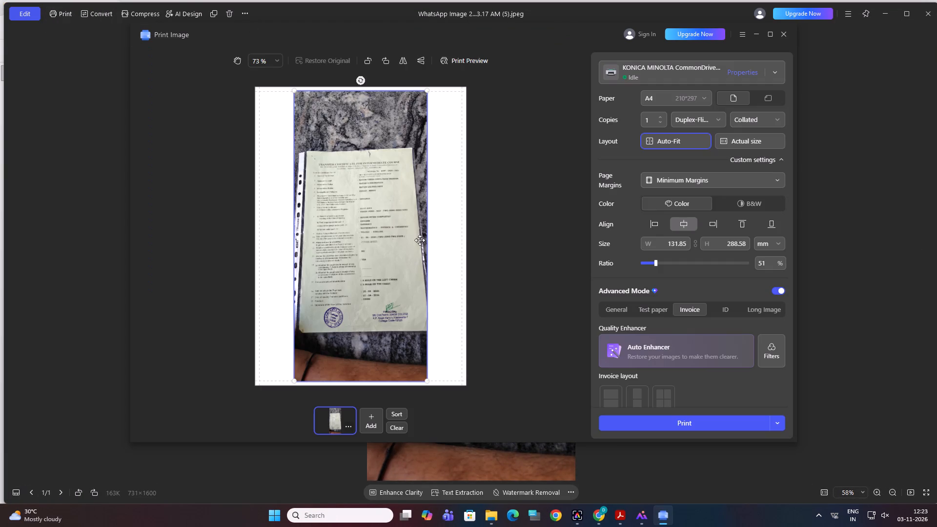
left_click_drag(419, 239, 424, 239)
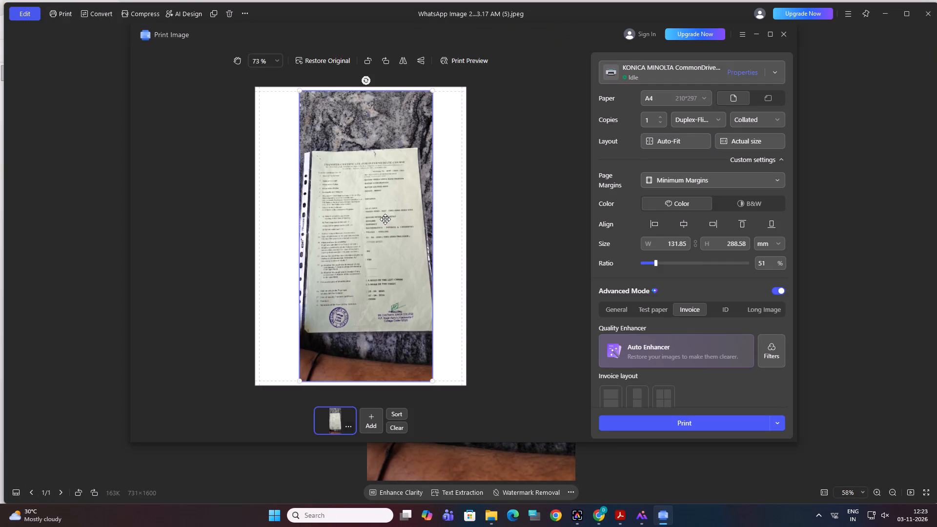
left_click_drag(656, 263, 660, 262)
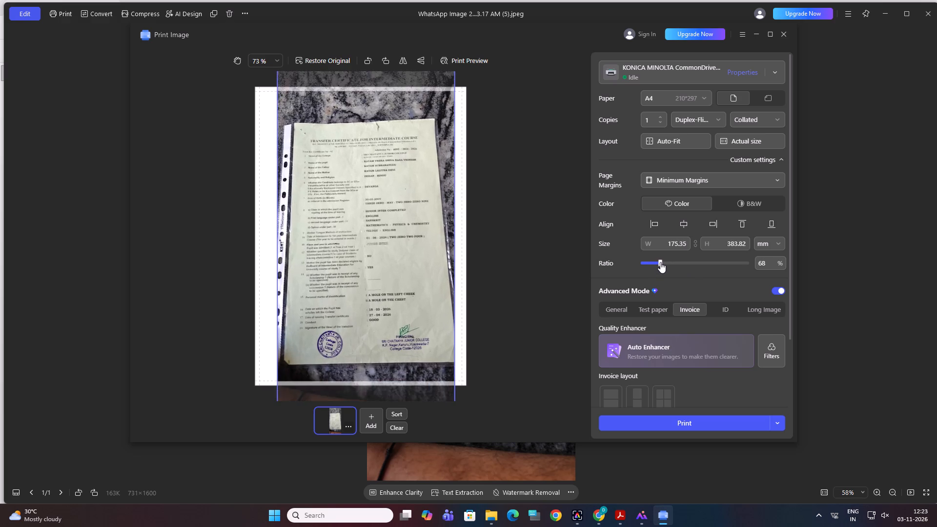
left_click_drag(660, 262, 663, 262)
left_click_drag(415, 246, 407, 244)
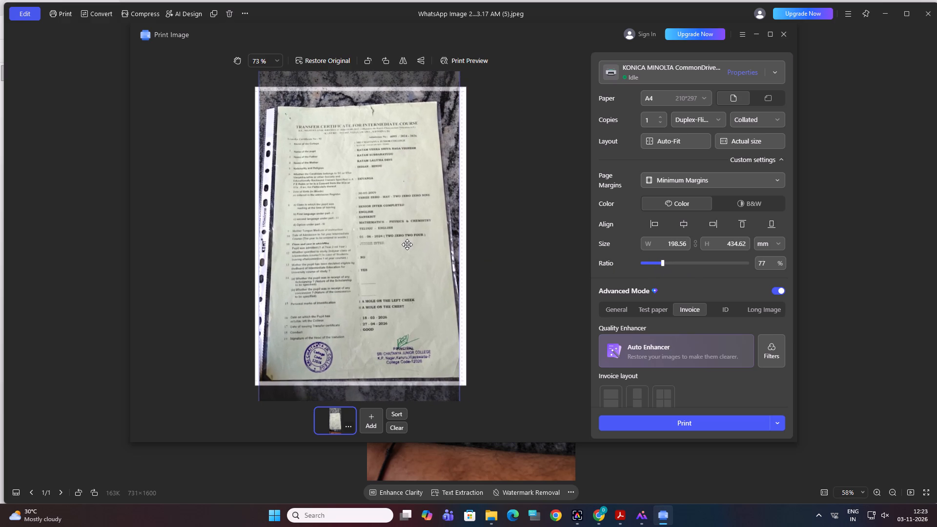
left_click_drag(407, 244, 406, 240)
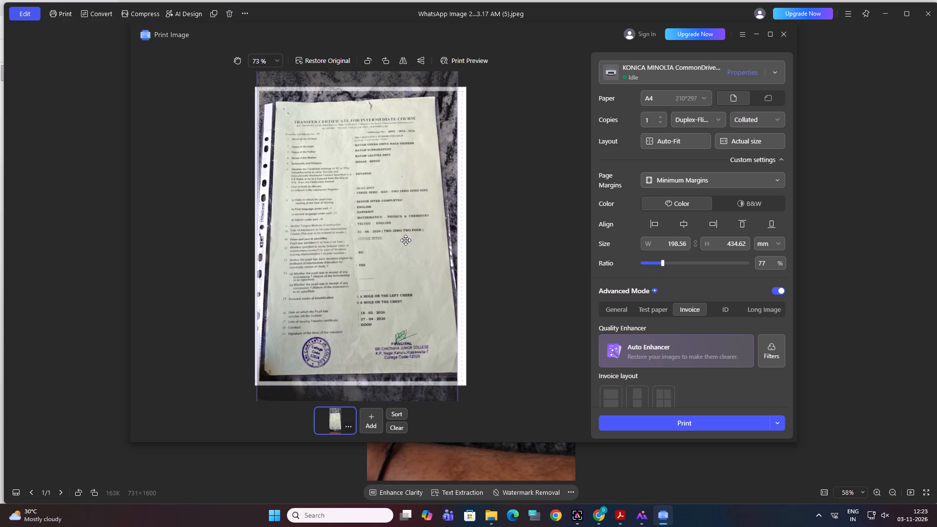
left_click_drag(406, 240, 409, 239)
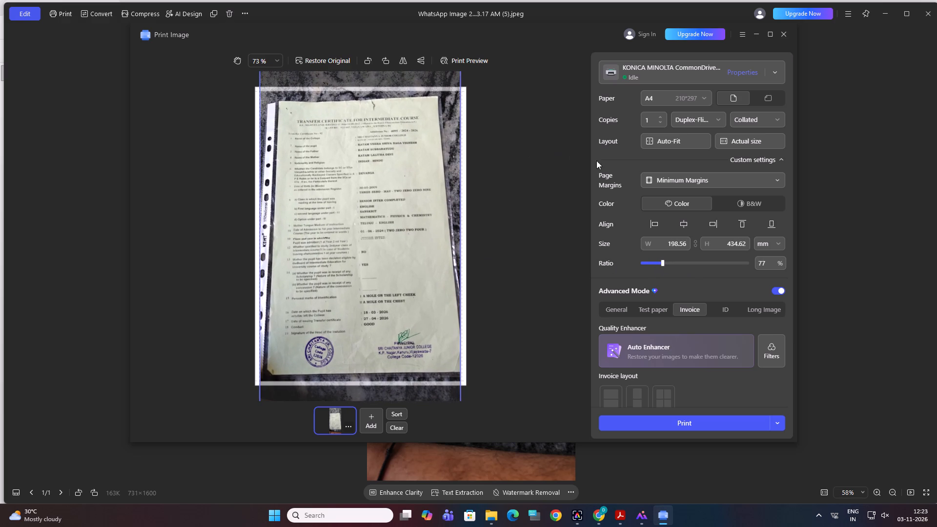
Print the transfer certificate and close its image viewer and print window.
left_click(694, 423)
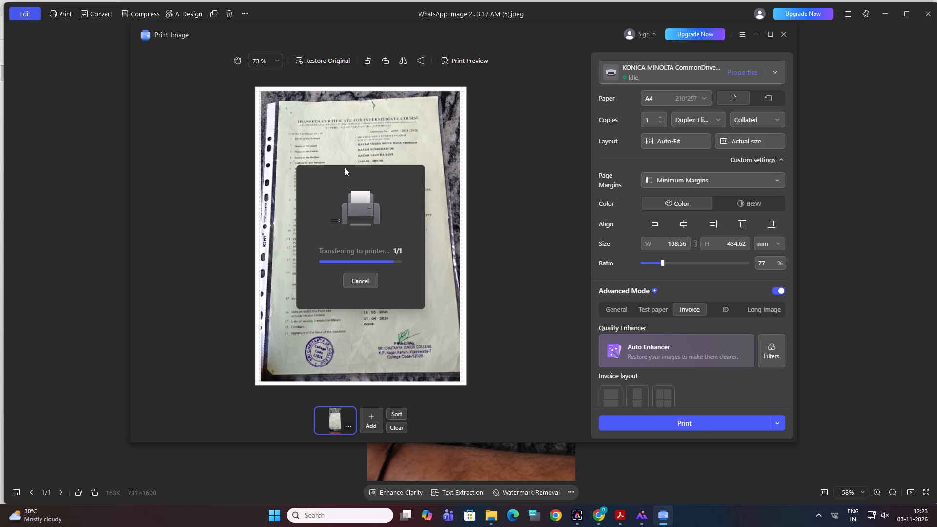
left_click(368, 292)
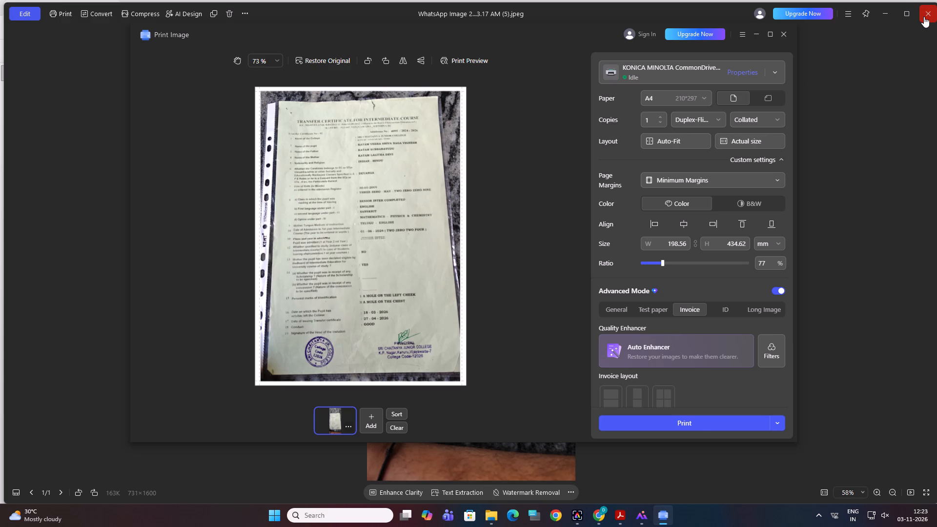
left_click(923, 17)
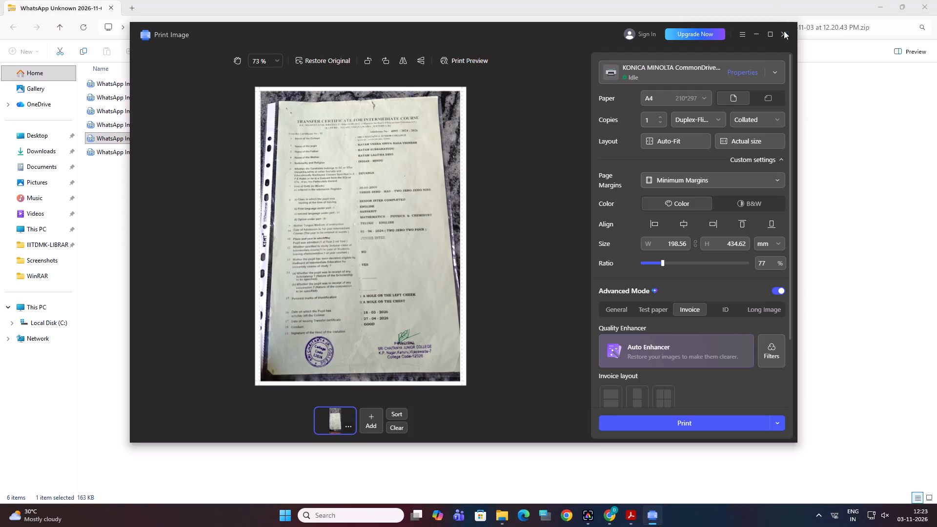
left_click(784, 30)
Open the sixth zip image, the 156 KB fee receipt photo, for printing; enlarge it to a 66% ratio and shift it slightly on the page.
double_click(318, 151)
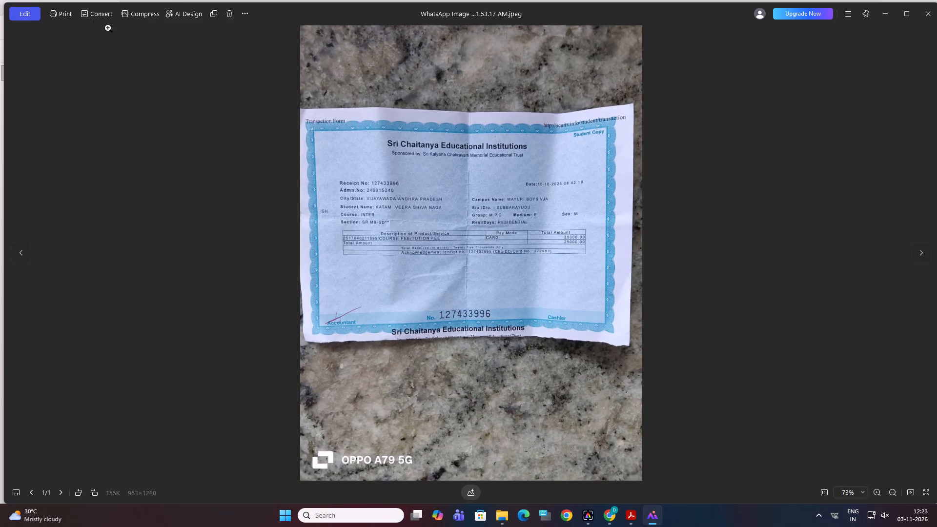
left_click(70, 11)
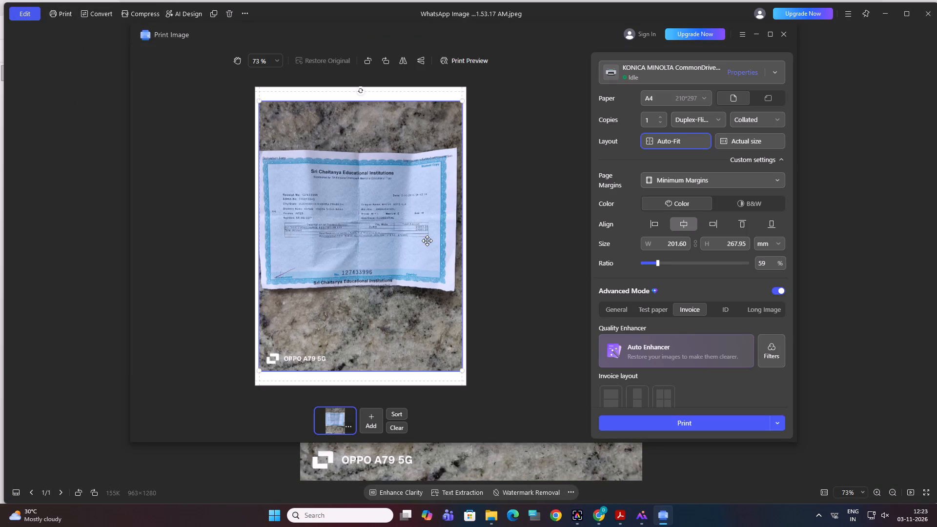
left_click(657, 263)
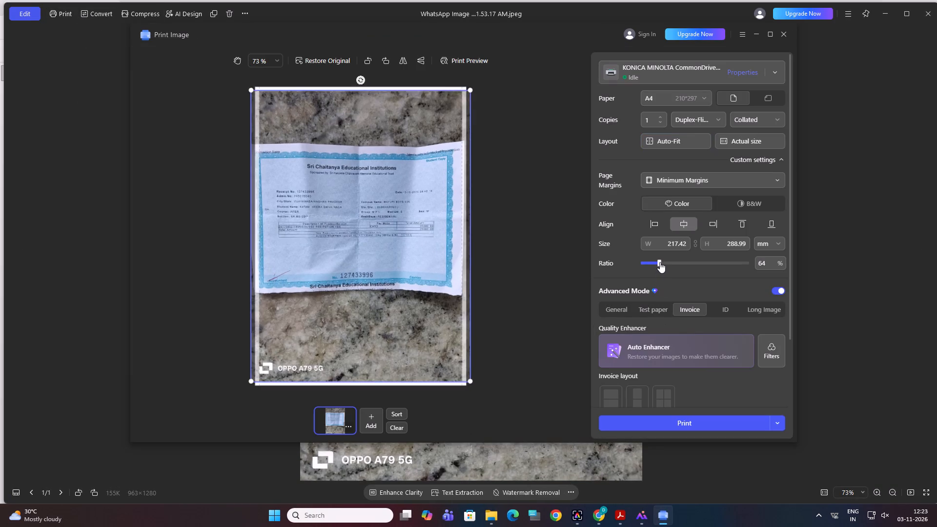
left_click_drag(395, 236, 399, 236)
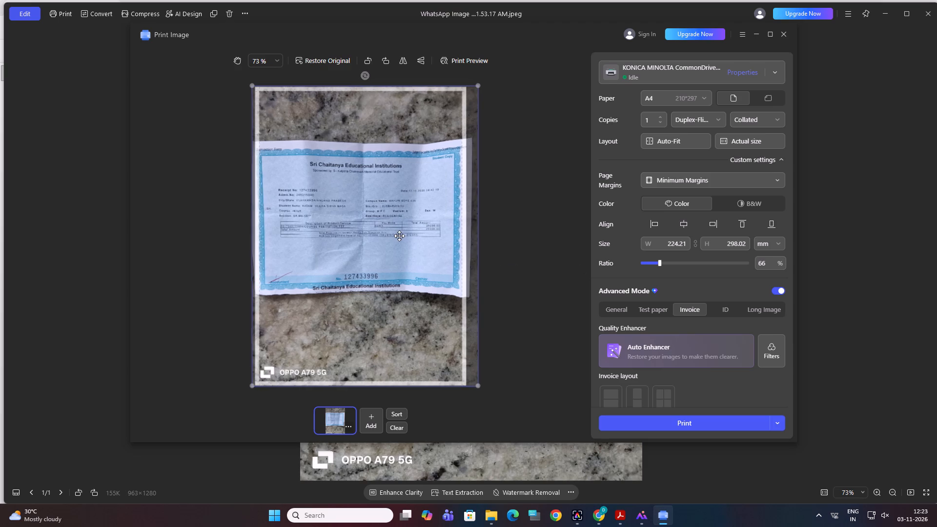
left_click_drag(399, 236, 400, 235)
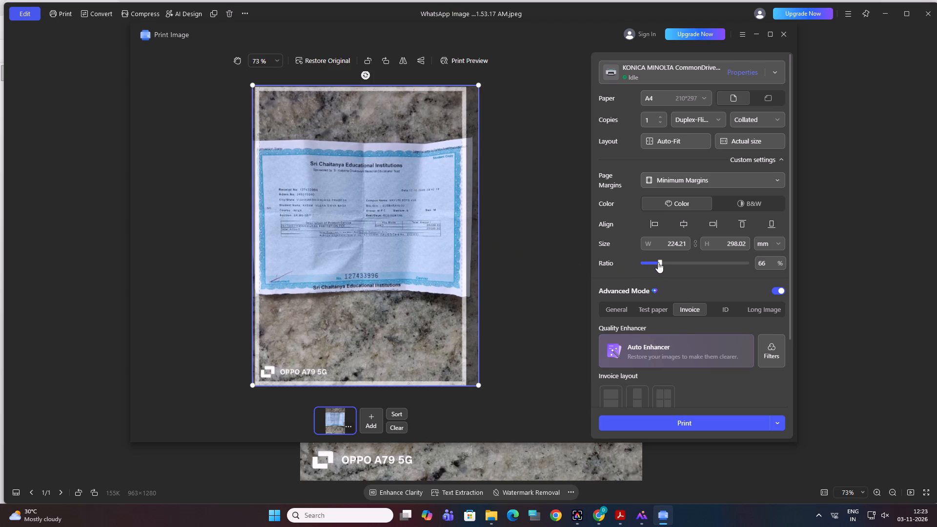
Reduce the fee receipt photo to a 59% ratio and move it lower so the whole receipt fits within the A4 page.
left_click(658, 262)
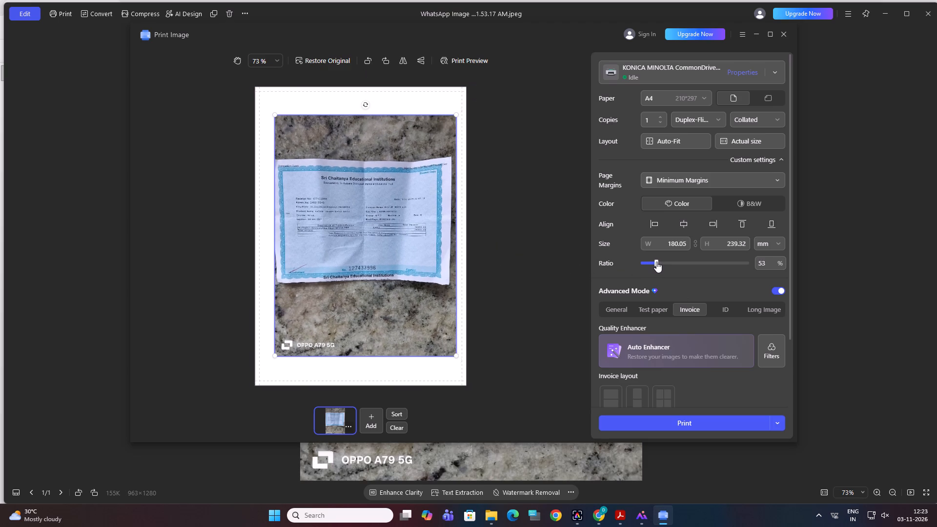
left_click_drag(399, 216, 396, 224)
left_click_drag(358, 270, 355, 302)
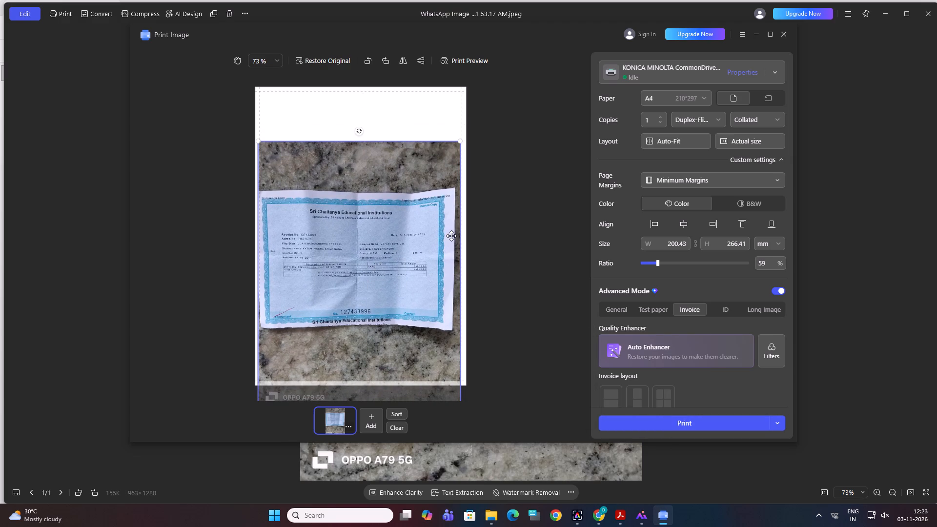
Print the fee receipt photo in colour on the Konica Minolta printer and close its image viewer.
left_click(705, 420)
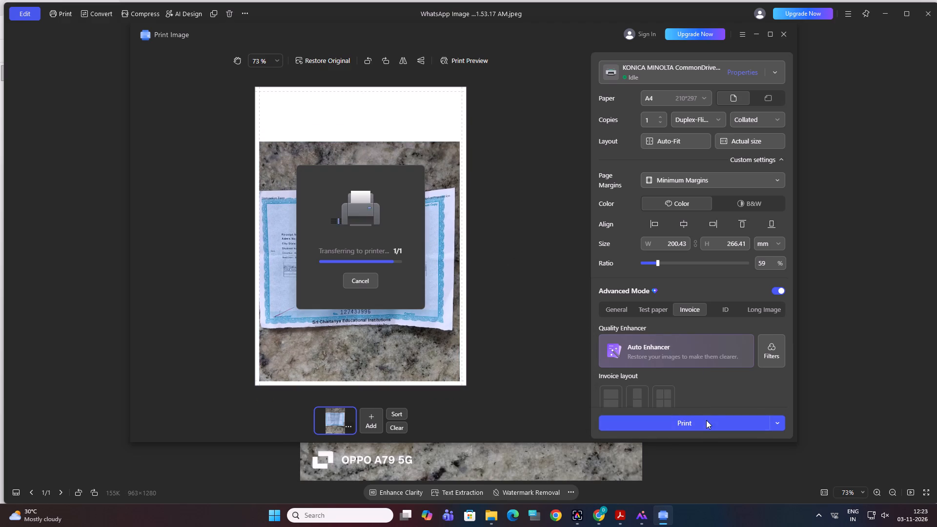
left_click(372, 286)
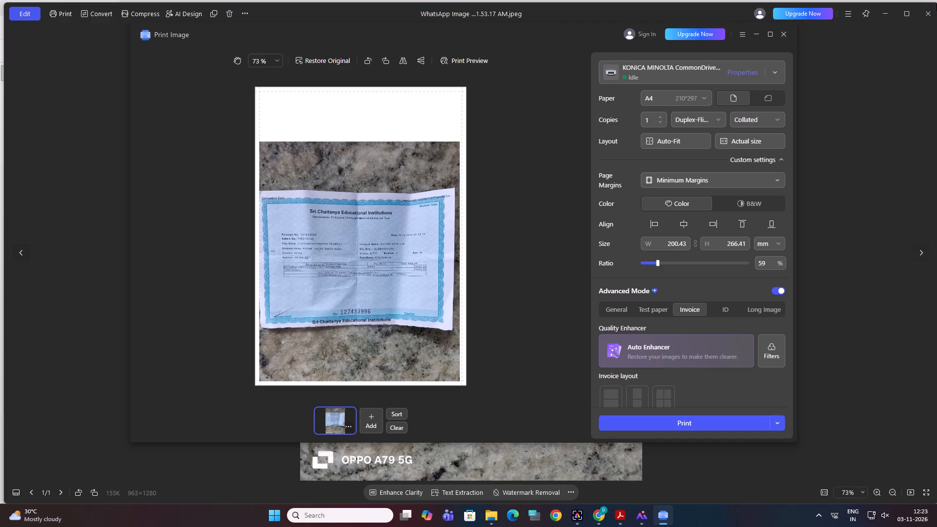
left_click(922, 16)
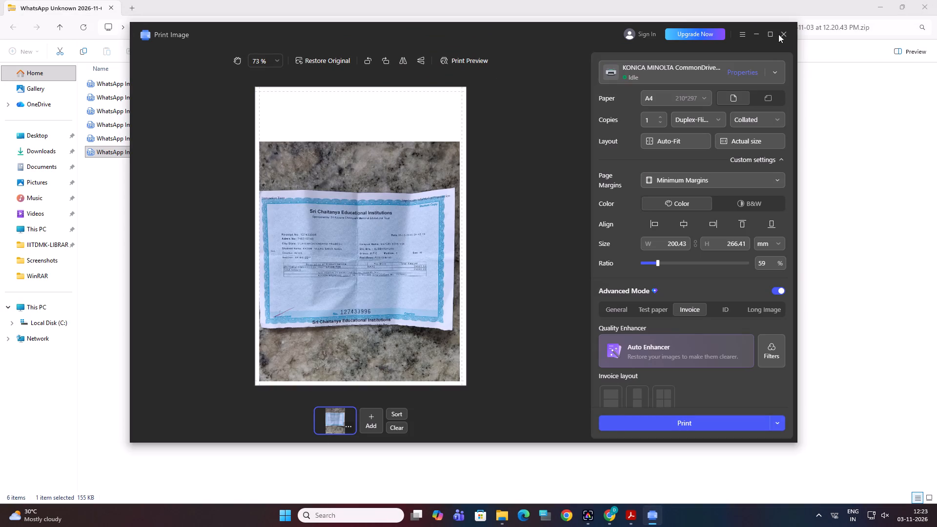
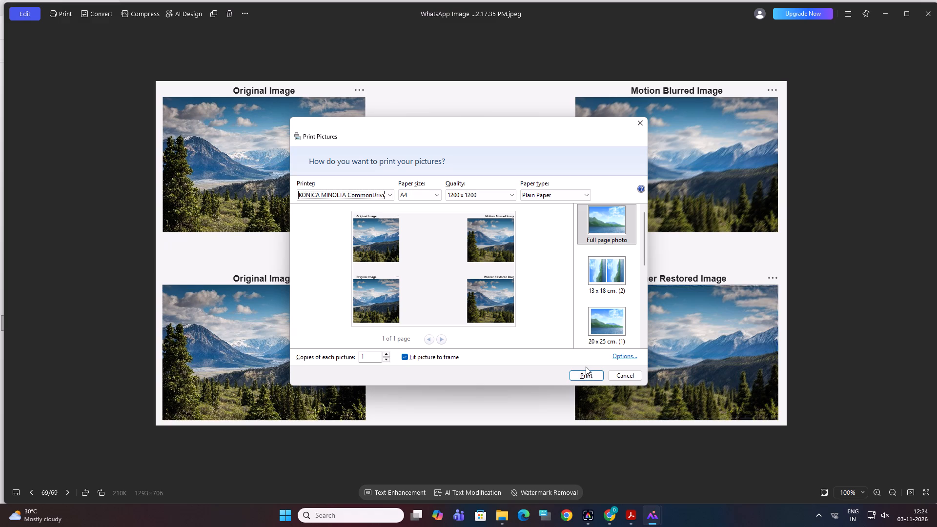
Print one full-page A4 copy of the original, motion-blurred and Wiener-restored image comparison on the Konica Minolta printer.
left_click(588, 374)
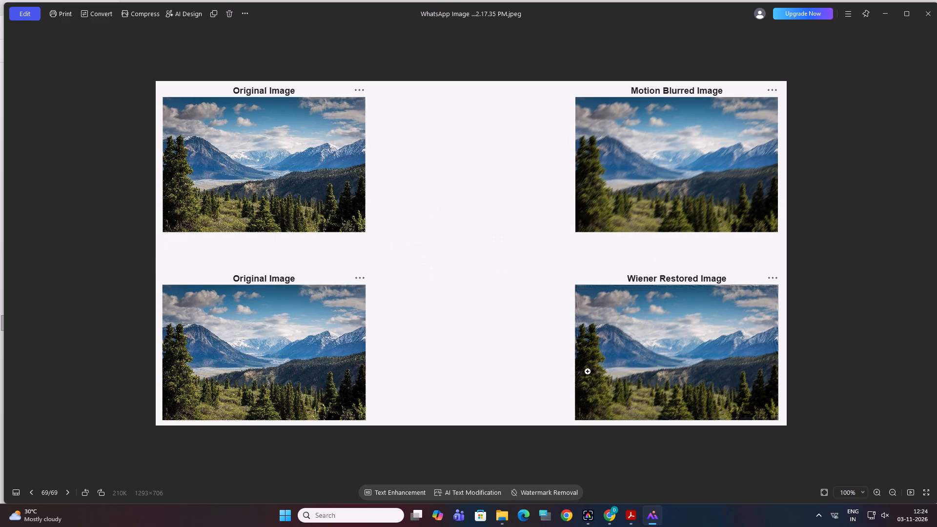
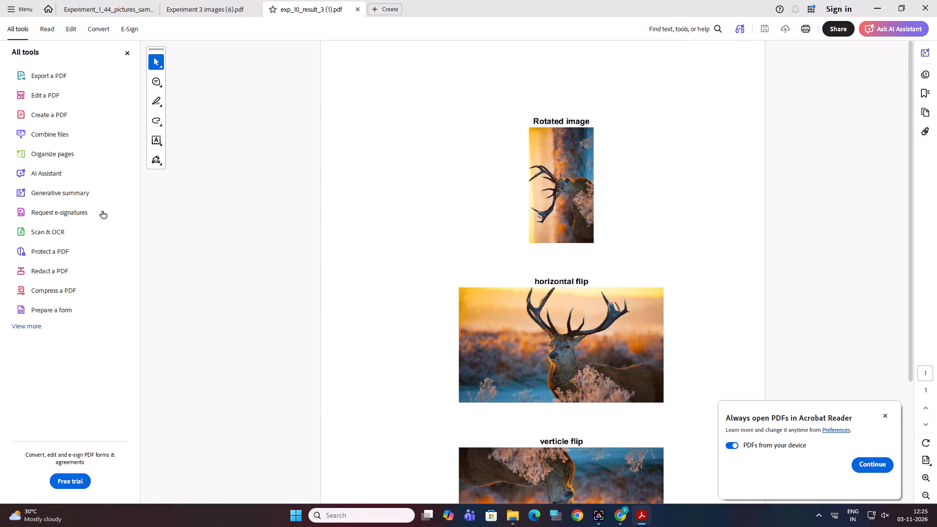
Open the print settings for exp_10_result_3 (1).pdf and set the number of copies to 3.
left_click(804, 32)
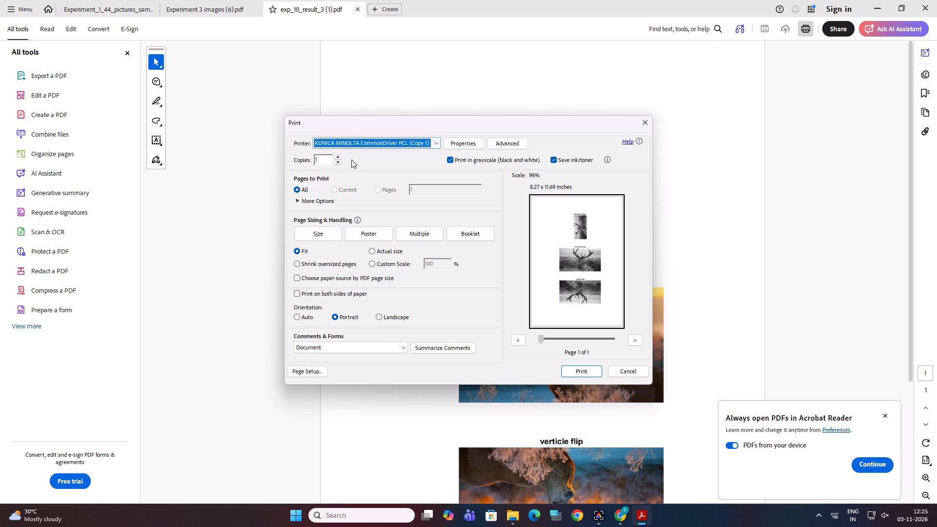
left_click(335, 156)
left_click(339, 156)
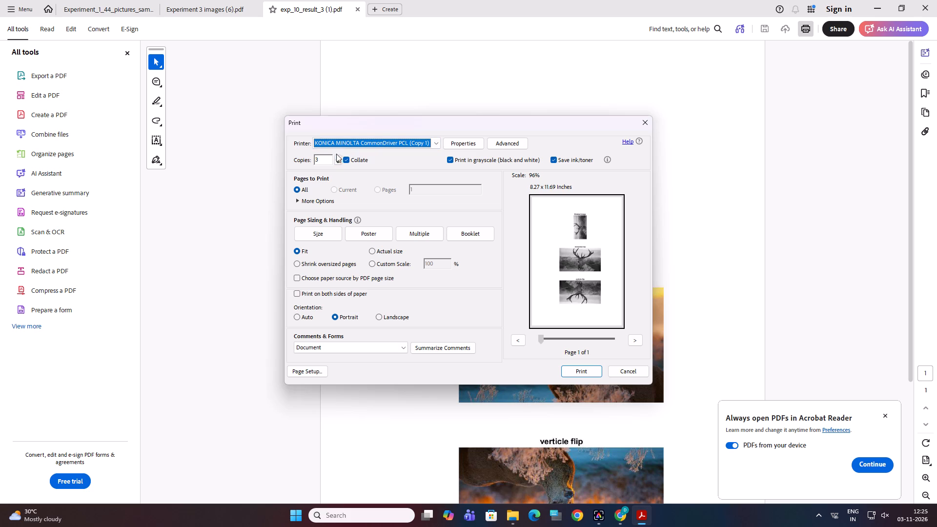
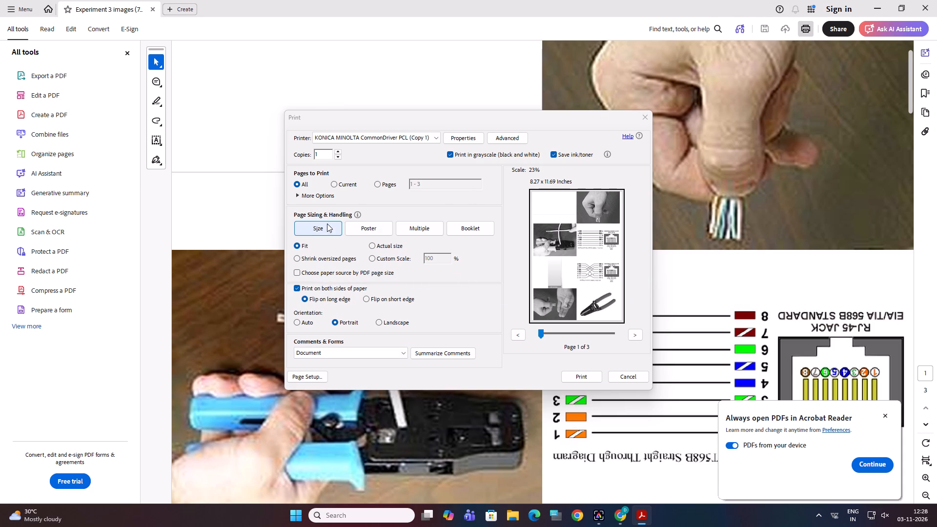
Turn off double-sided printing in the print settings for the Experiment 3 images PDF.
left_click(295, 285)
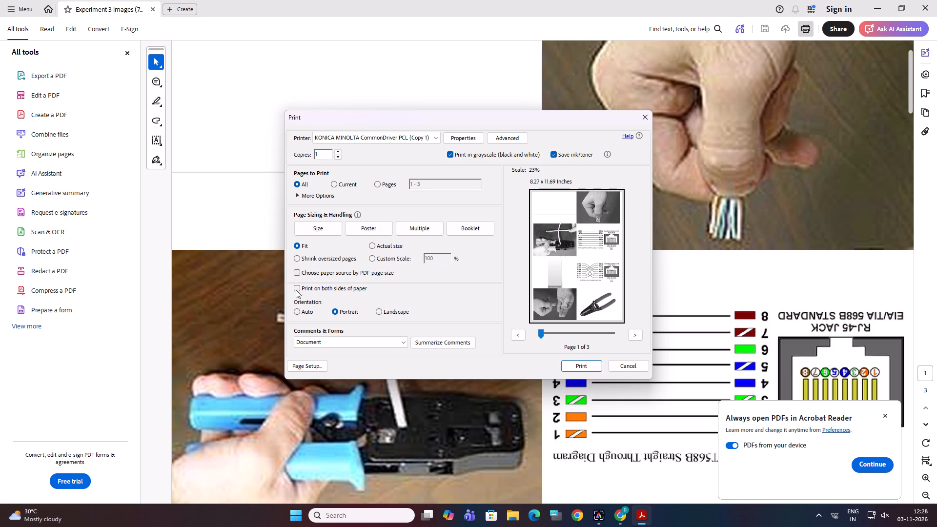
Print one single-sided grayscale copy of all pages of the Experiment 3 images PDF, fitted to the page in portrait orientation.
double_click(580, 365)
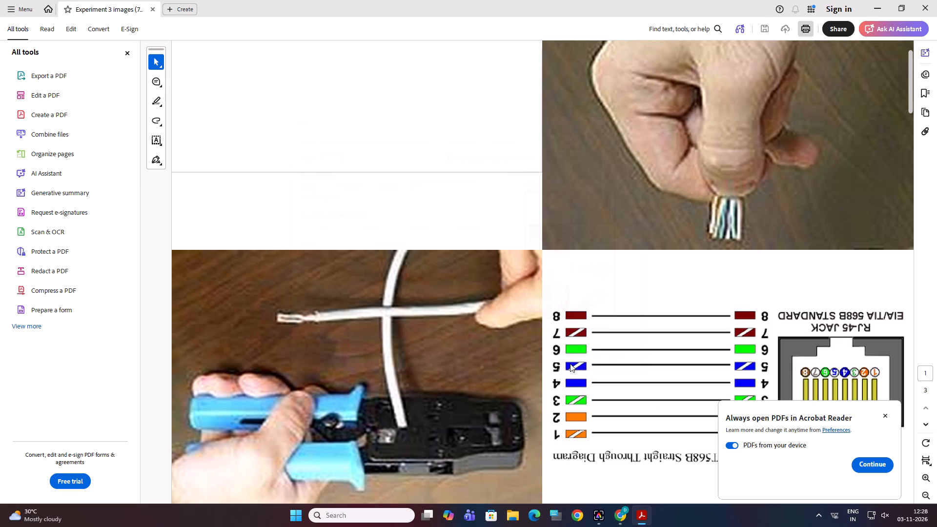
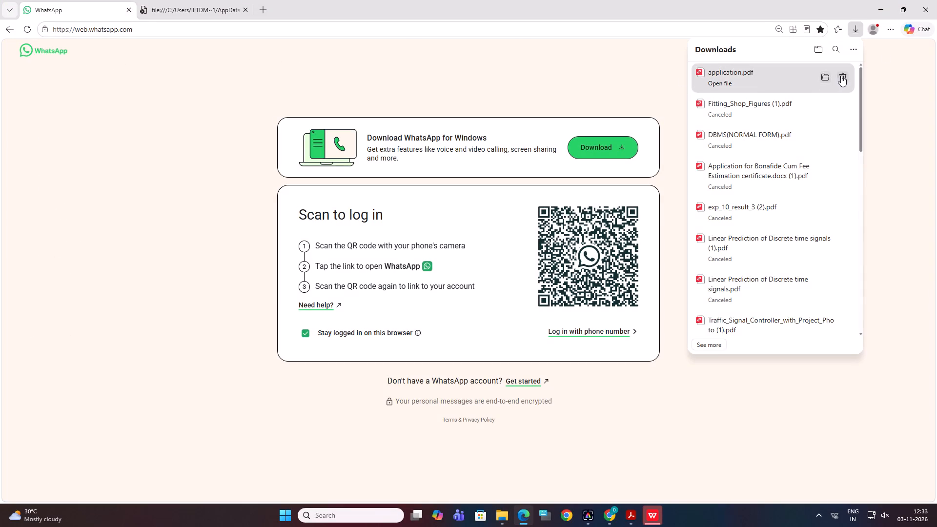
Delete the downloaded file application.pdf from the browser's downloads list.
left_click(842, 75)
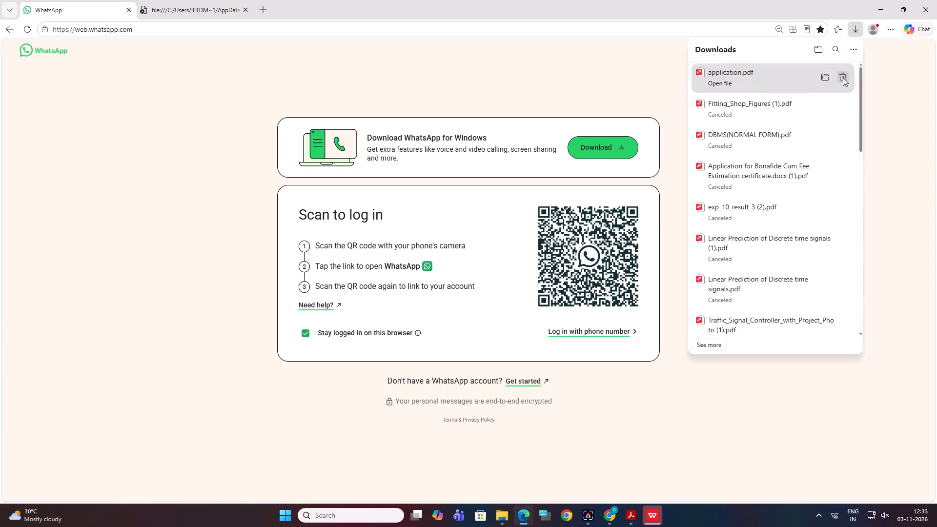